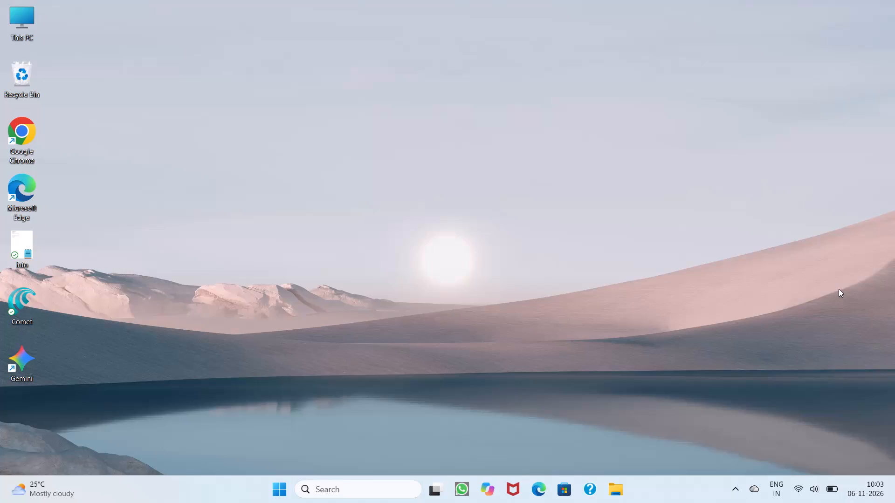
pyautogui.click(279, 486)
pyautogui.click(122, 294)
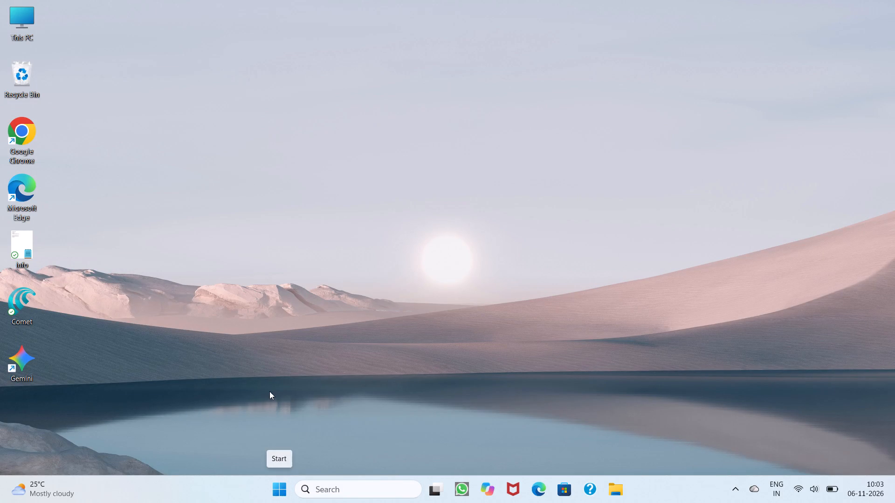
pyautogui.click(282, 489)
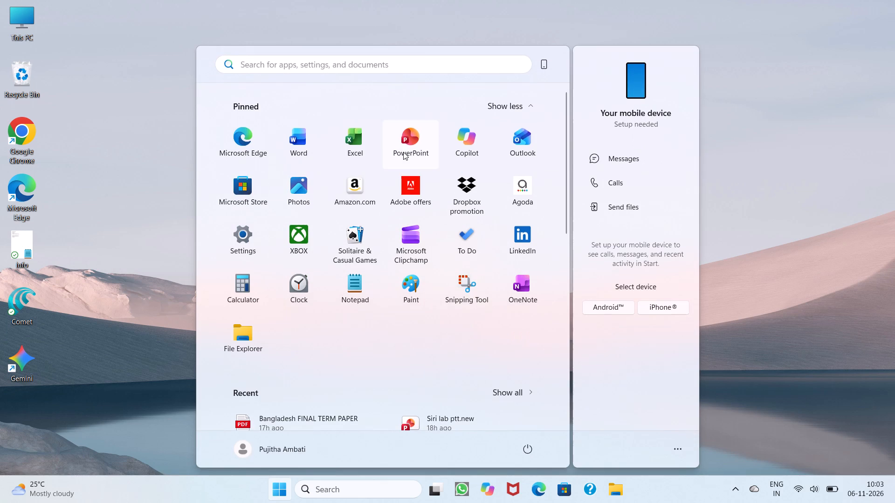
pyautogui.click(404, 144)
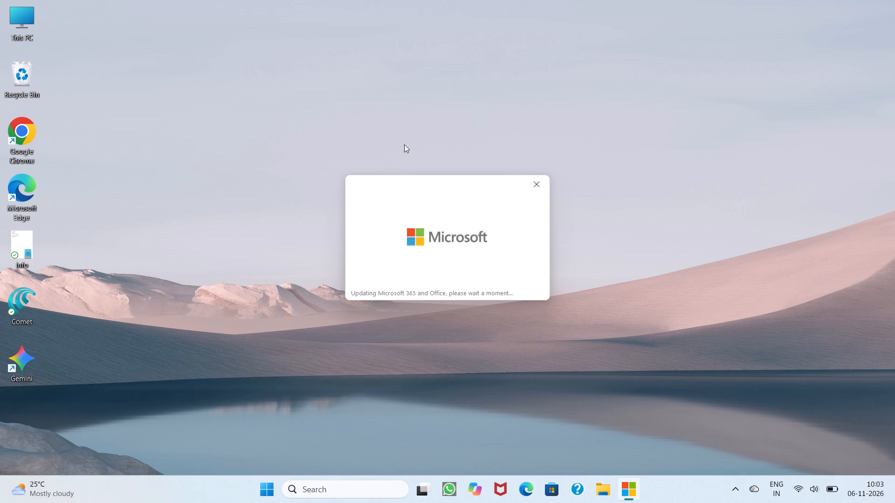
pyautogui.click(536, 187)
# Launch PowerPoint and open the recent presentation "lab pujitha graph survey".
pyautogui.click(289, 502)
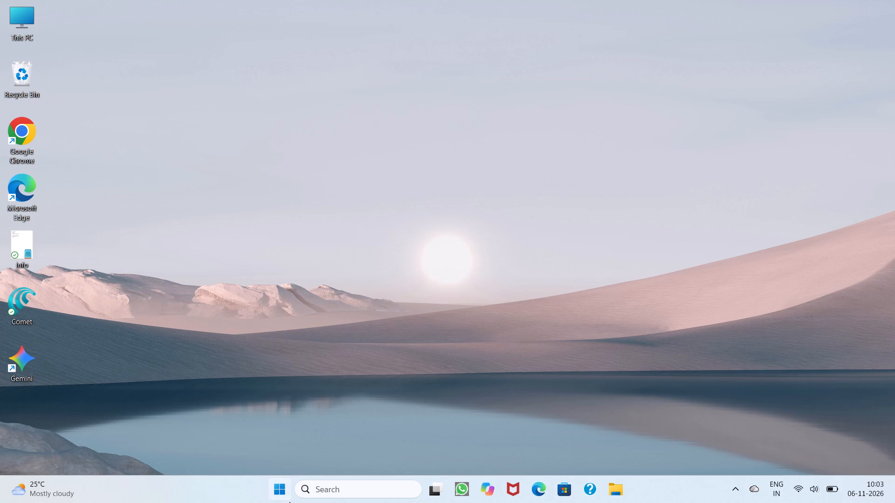
pyautogui.click(403, 144)
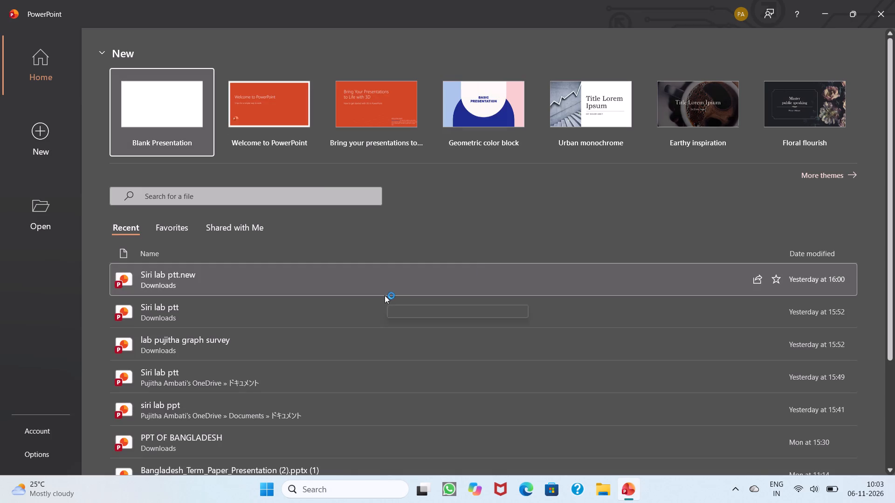
pyautogui.doubleClick(345, 347)
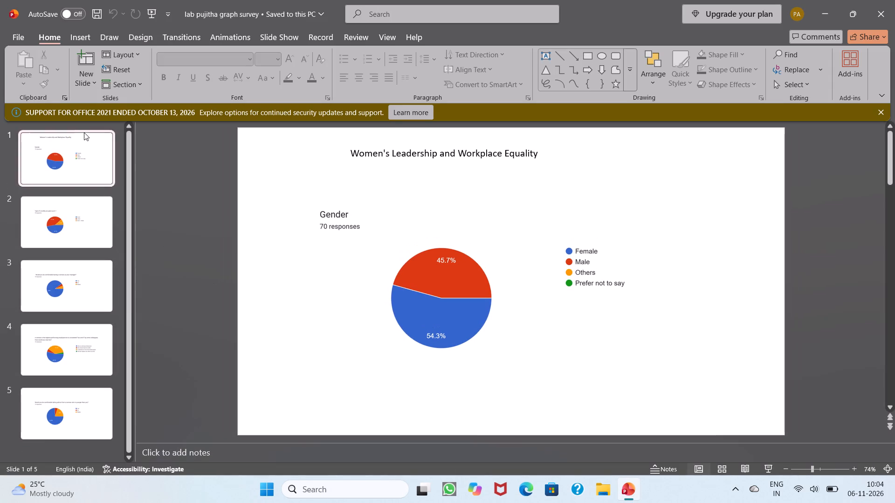
# Look through the survey pie charts on all five slides and return to the first slide.
pyautogui.click(82, 164)
pyautogui.click(67, 222)
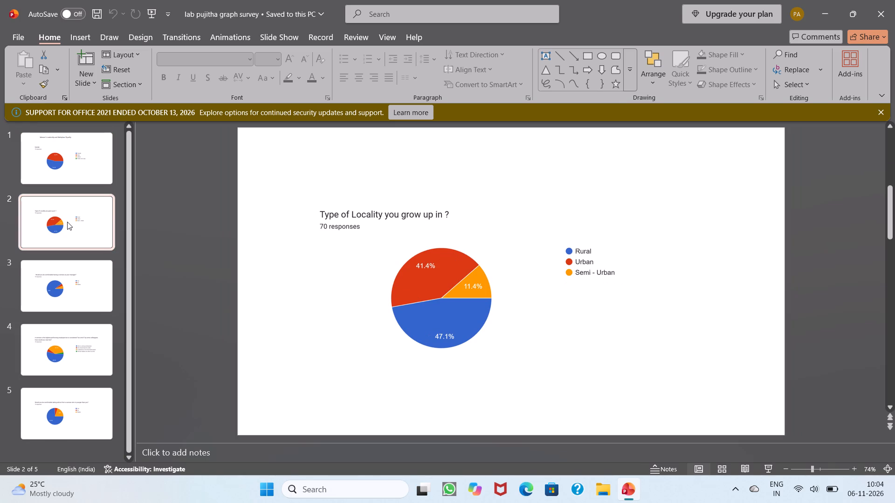
pyautogui.click(70, 160)
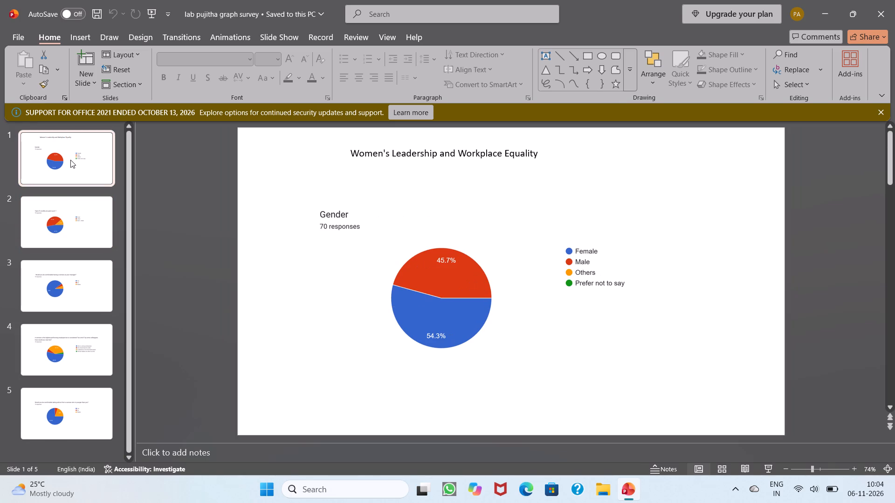
pyautogui.click(64, 213)
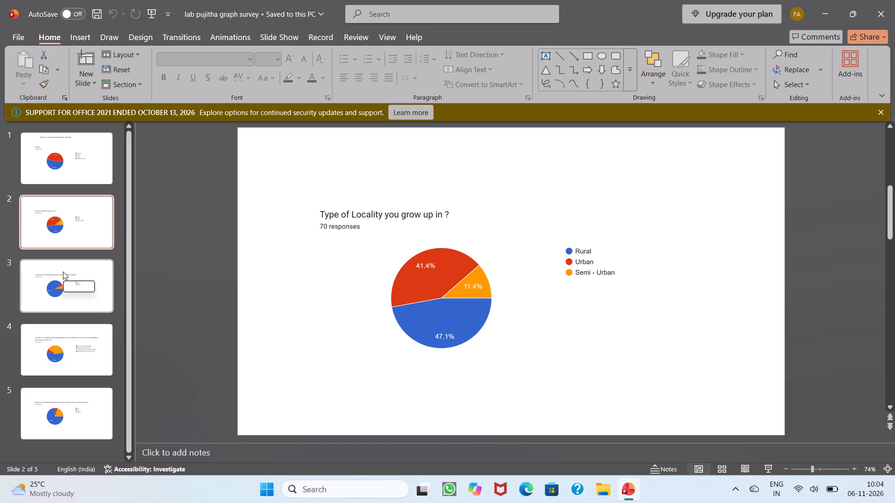
pyautogui.click(51, 287)
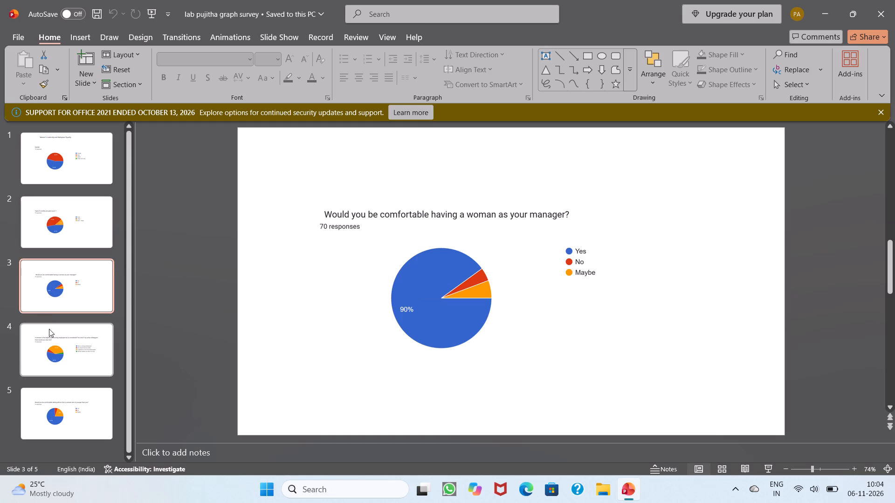
pyautogui.click(48, 340)
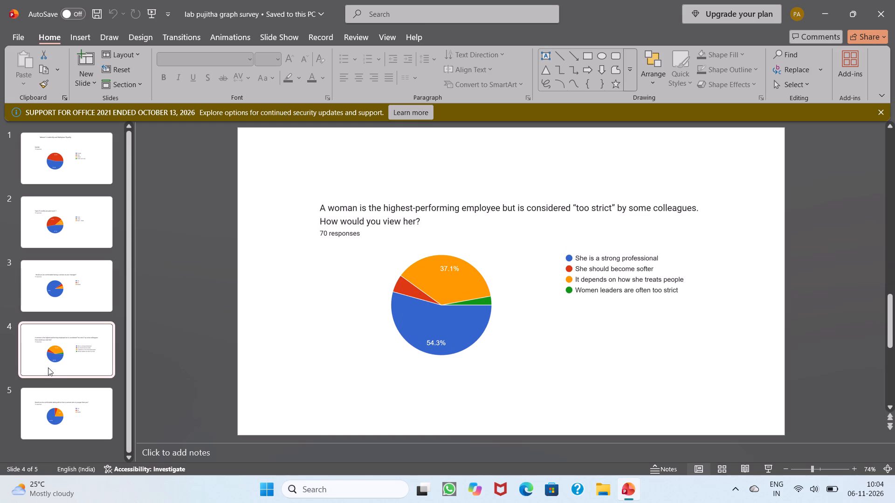
pyautogui.click(44, 413)
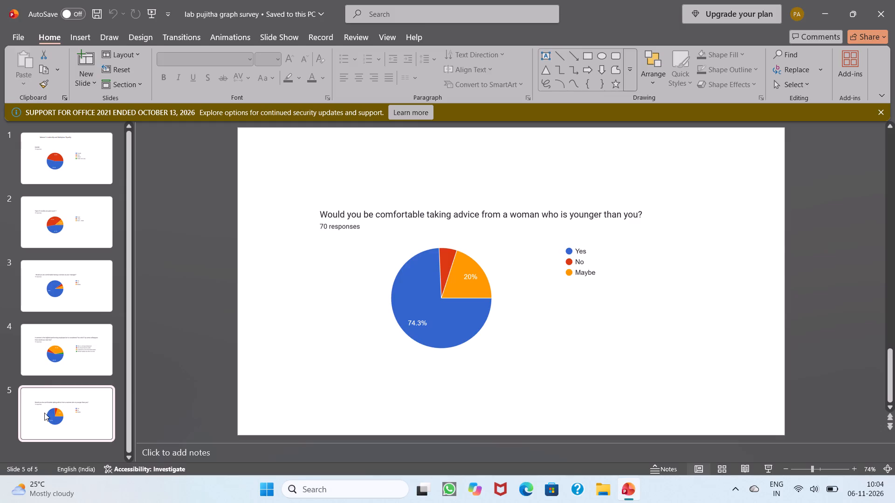
pyautogui.scroll(-3, 44, 413)
pyautogui.scroll(8, 84, 340)
pyautogui.click(88, 164)
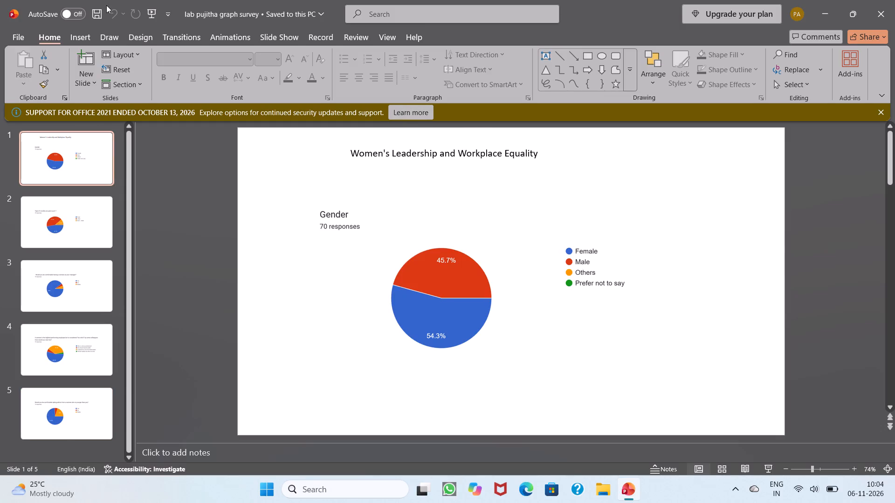
# Turn on AutoSave by uploading the presentation to the personal OneDrive.
pyautogui.click(76, 18)
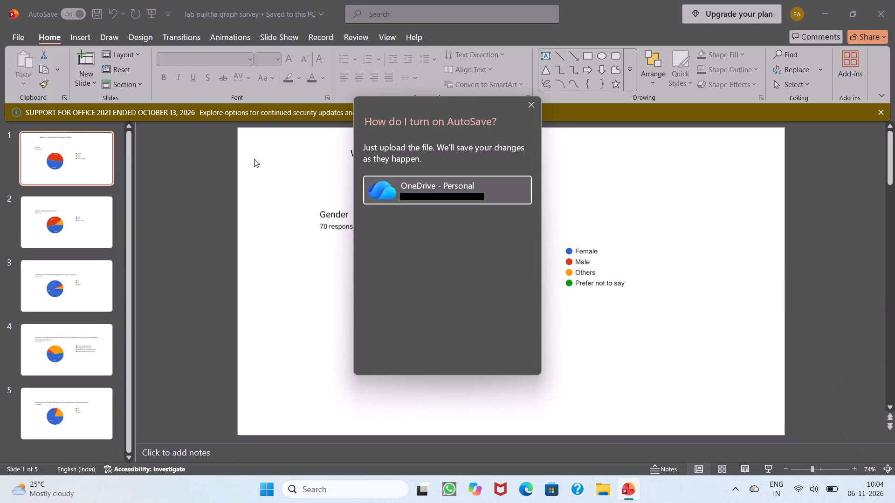
pyautogui.click(392, 193)
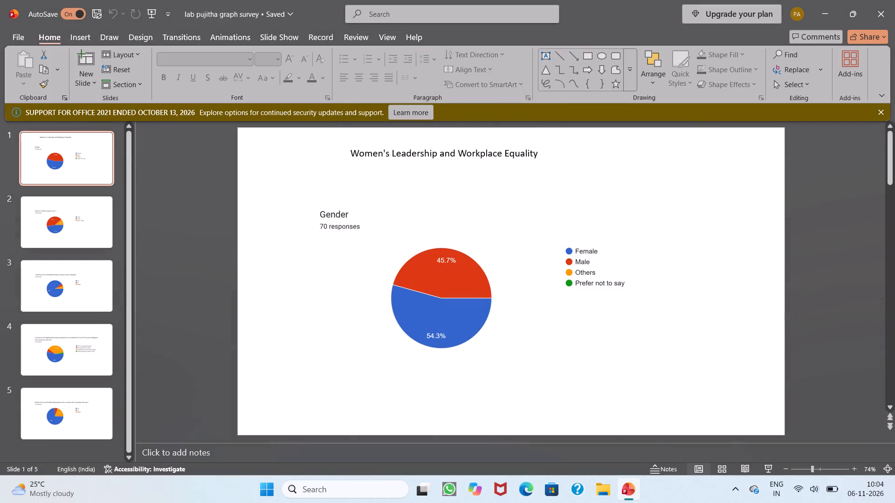
# Dismiss the Office 2021 support notice above the slide.
pyautogui.click(880, 112)
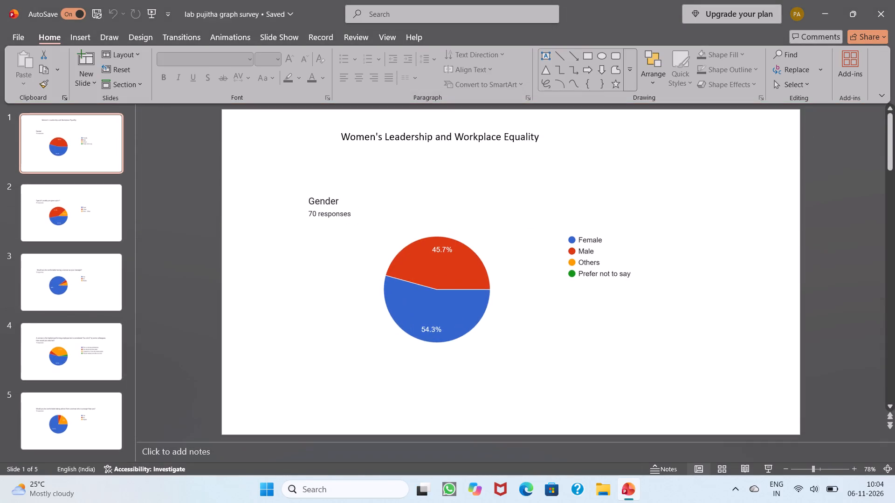
# Insert an empty text box on the Gender slide, in the blank area below the pie chart.
pyautogui.click(278, 313)
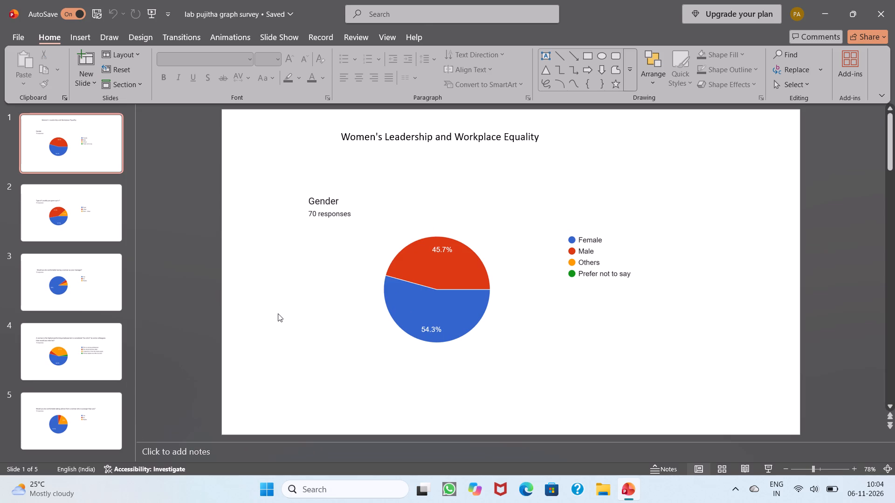
pyautogui.scroll(-2, 278, 313)
pyautogui.scroll(2, 278, 313)
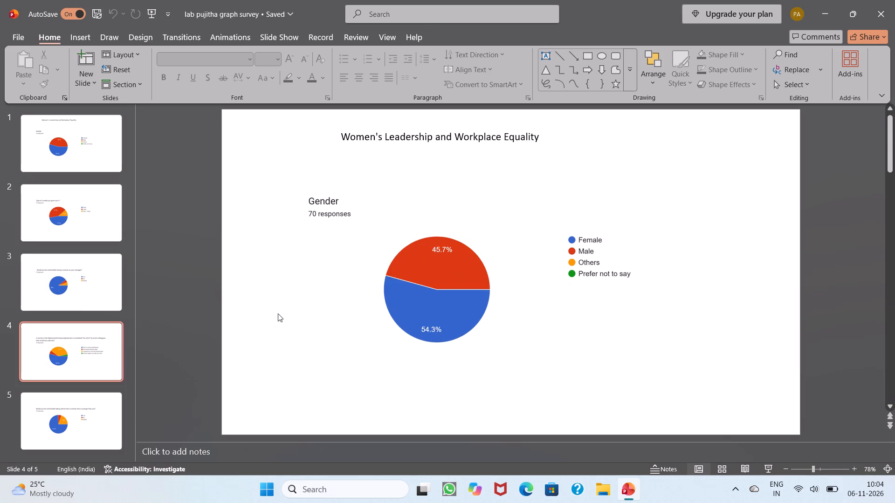
pyautogui.click(78, 150)
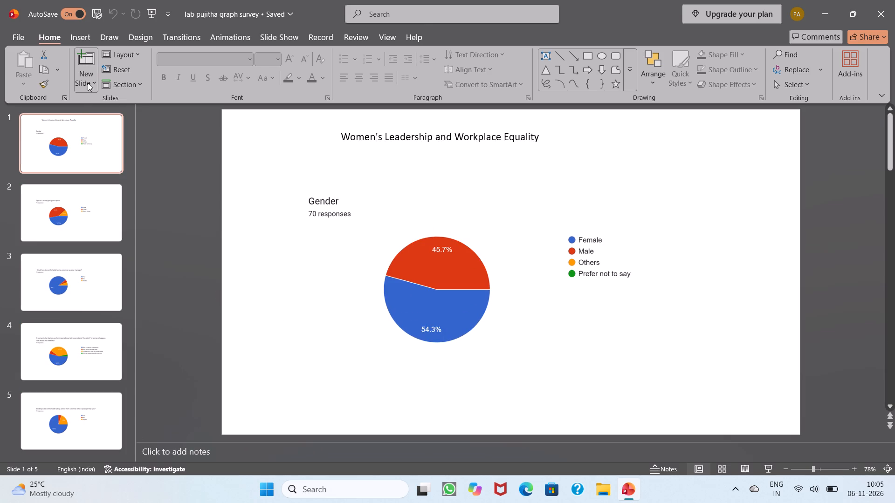
pyautogui.click(83, 34)
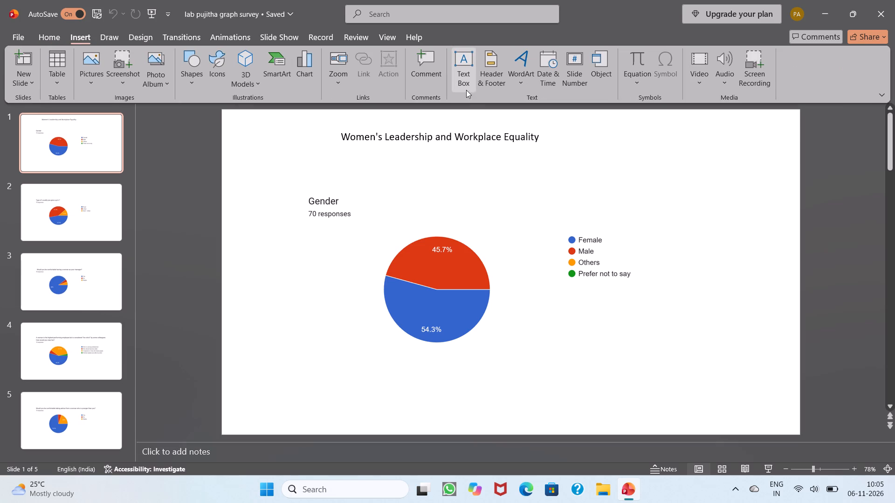
pyautogui.click(338, 376)
pyautogui.click(321, 378)
pyautogui.keyDown('ctrl'); pyautogui.scroll(2, 321, 375); pyautogui.keyUp('ctrl')
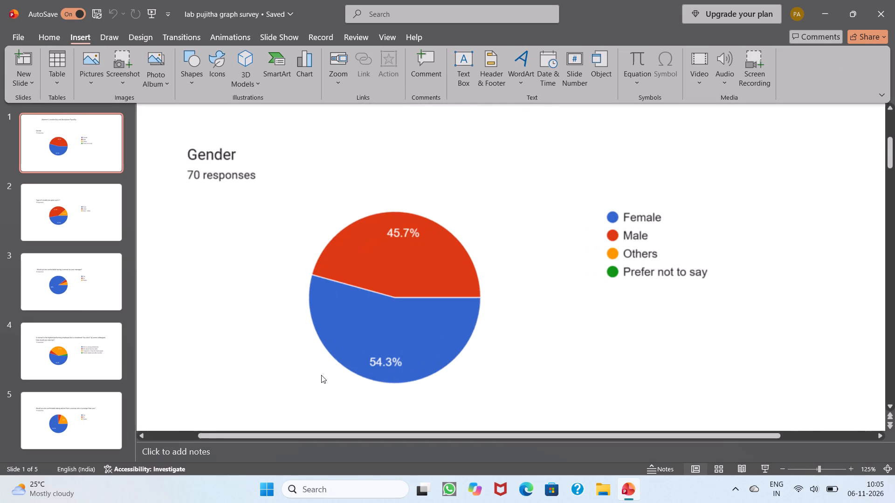
pyautogui.keyDown('ctrl'); pyautogui.scroll(-3, 321, 375); pyautogui.keyUp('ctrl')
pyautogui.click(317, 359)
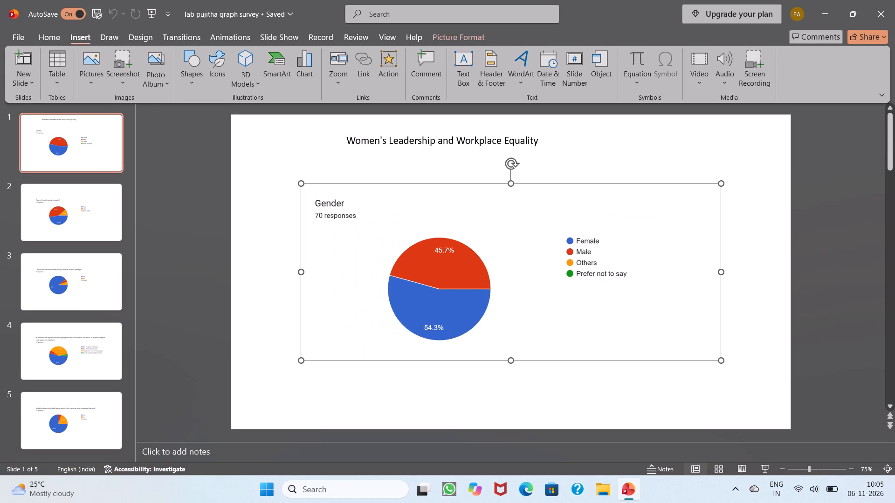
pyautogui.click(428, 387)
pyautogui.click(428, 387)
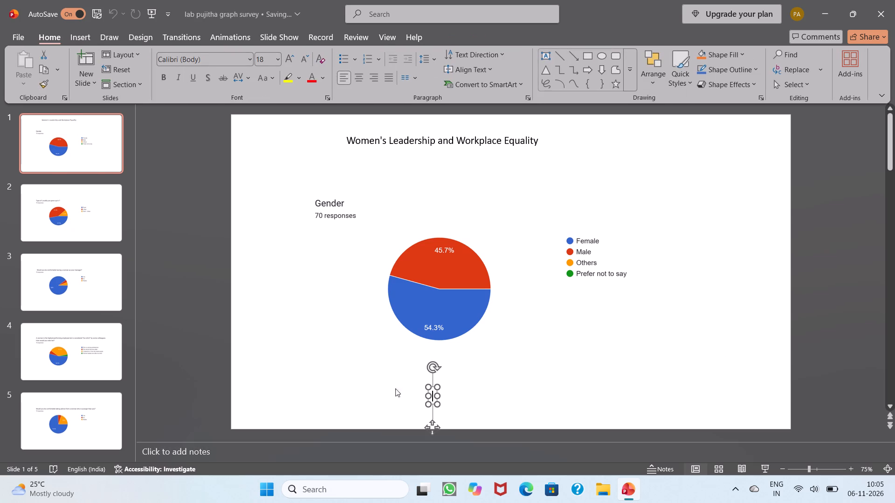
# Enlarge the empty text box into a wide, taller rectangle beneath the pie chart, extending past both sides of the pie.
pyautogui.moveTo(427, 395); pyautogui.dragTo(404, 400)
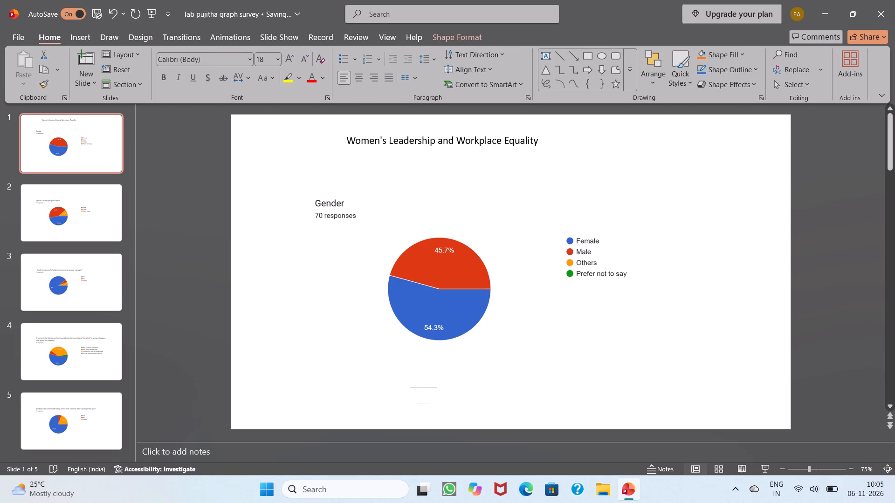
pyautogui.moveTo(404, 400); pyautogui.dragTo(279, 364)
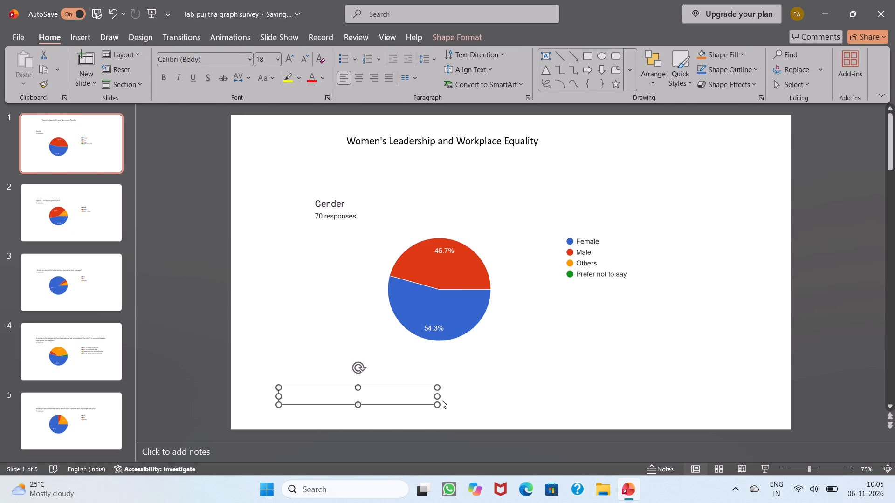
pyautogui.moveTo(437, 397); pyautogui.dragTo(555, 394)
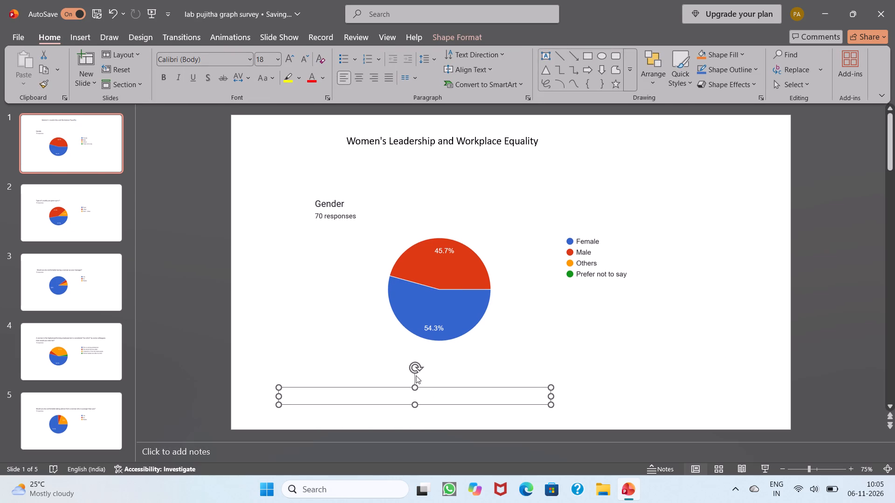
pyautogui.moveTo(415, 388); pyautogui.dragTo(420, 359)
pyautogui.moveTo(552, 386); pyautogui.dragTo(551, 360)
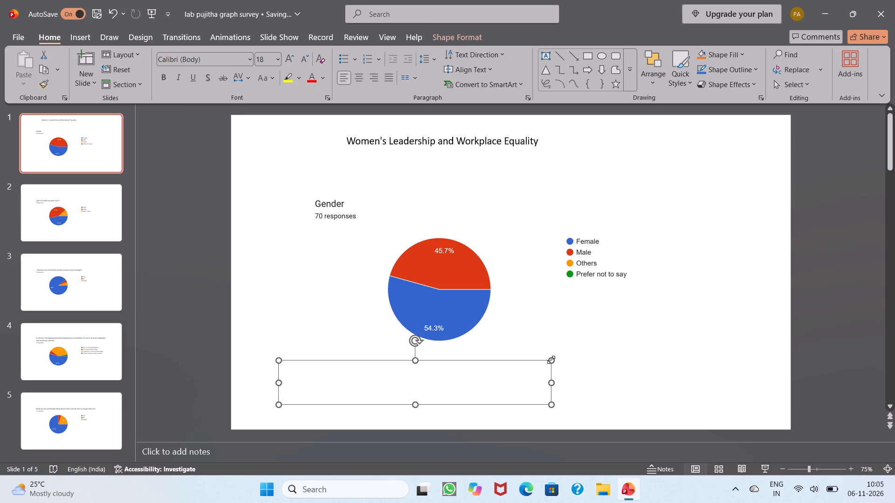
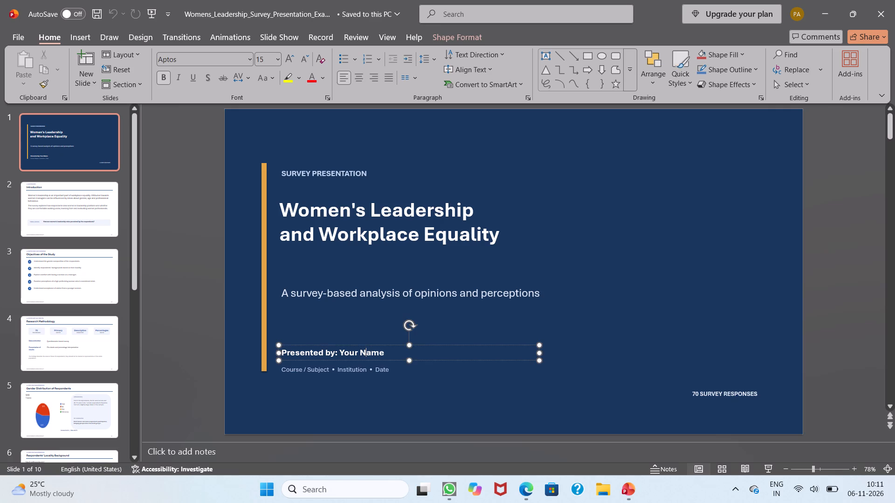
# Replace the "Your Name" placeholder on the title slide with the presenter's full name in capitals.
pyautogui.click(390, 355)
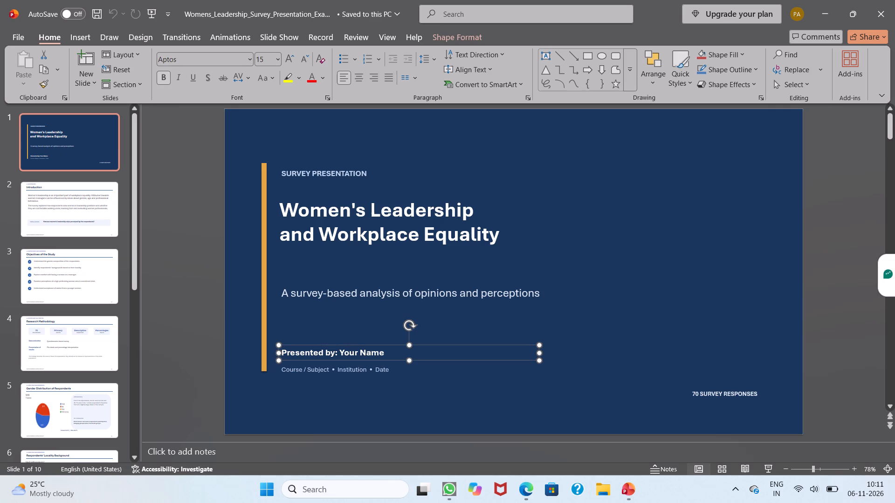
pyautogui.click(390, 353)
pyautogui.click(383, 354)
pyautogui.press('BackSpace')
pyautogui.press('BackSpace')
pyautogui.press('BackSpace')
pyautogui.press('BackSpace')
pyautogui.press('BackSpace')
pyautogui.press('BackSpace')
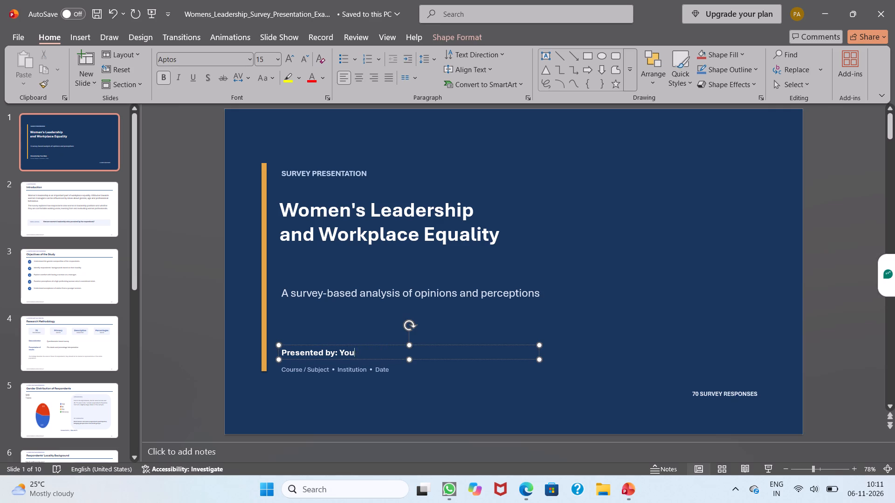
pyautogui.press('BackSpace')
pyautogui.press('BackSpace')
pyautogui.press('BackSpace')
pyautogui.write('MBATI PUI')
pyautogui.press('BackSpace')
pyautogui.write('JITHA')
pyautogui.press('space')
# Delete the "Course / Subject • Institution • Date" line beneath the presenter's name on the title slide.
pyautogui.click(386, 368)
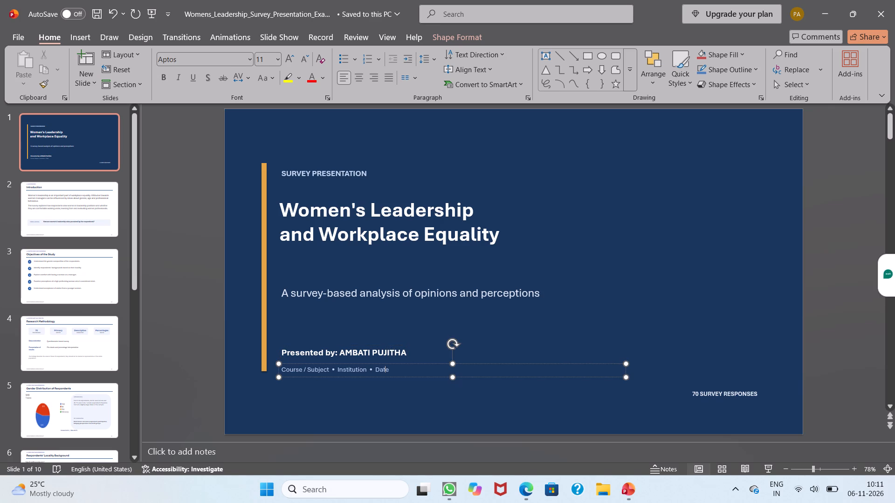
pyautogui.click(392, 368)
pyautogui.click(393, 369)
pyautogui.press('BackSpace')
pyautogui.click(293, 381)
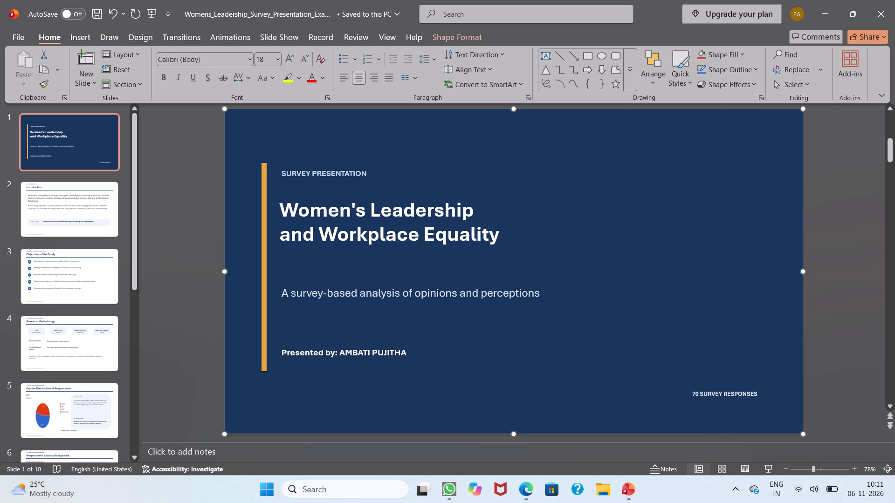
pyautogui.click(290, 369)
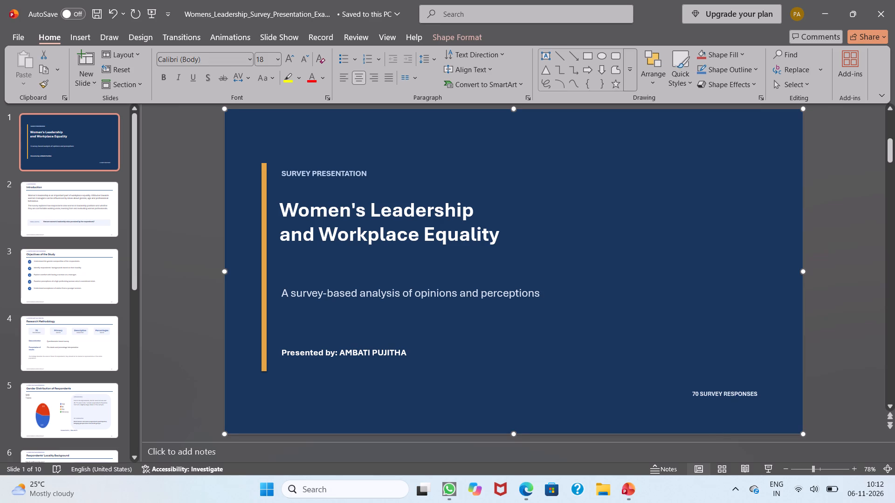
# Add an empty line below the presenter's name, inside the same text box on the title slide.
pyautogui.click(400, 353)
pyautogui.click(416, 353)
pyautogui.click(406, 354)
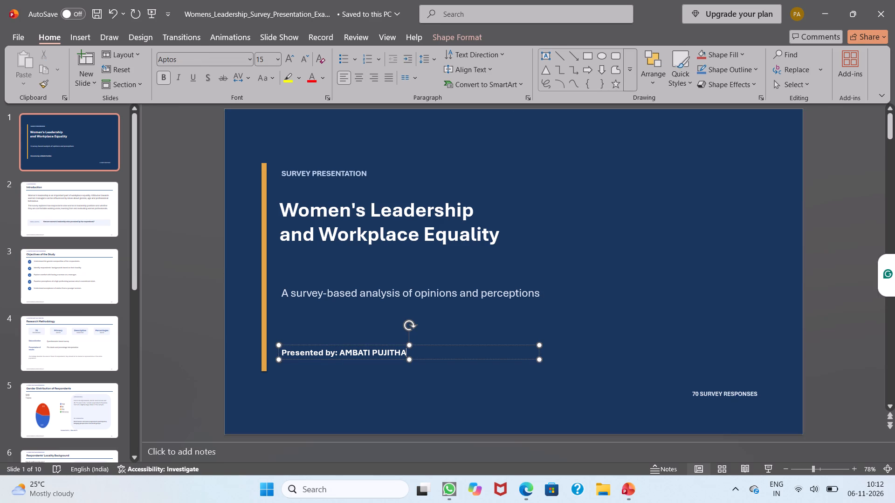
pyautogui.press('Return')
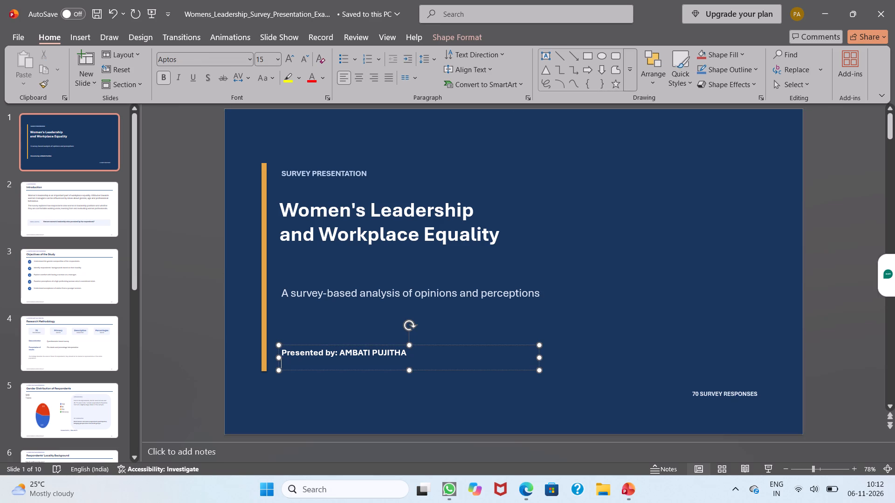
# Delete the "Presented by:" label in front of the presenter's name, keeping the name itself.
pyautogui.click(337, 353)
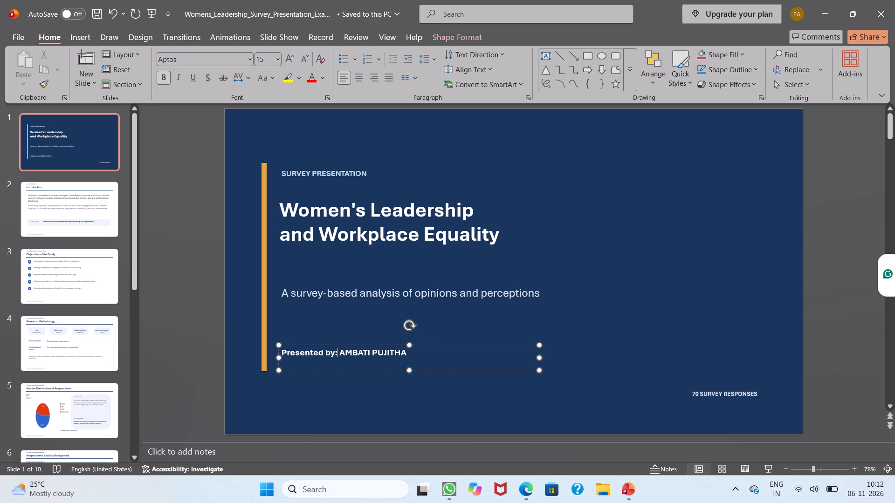
pyautogui.press('BackSpace')
pyautogui.press('BackSpace')
pyautogui.press('BackSpace')
pyautogui.press('BackSpace')
pyautogui.press('BackSpace')
pyautogui.press('BackSpace')
pyautogui.press('BackSpace')
pyautogui.press('BackSpace')
pyautogui.press('BackSpace')
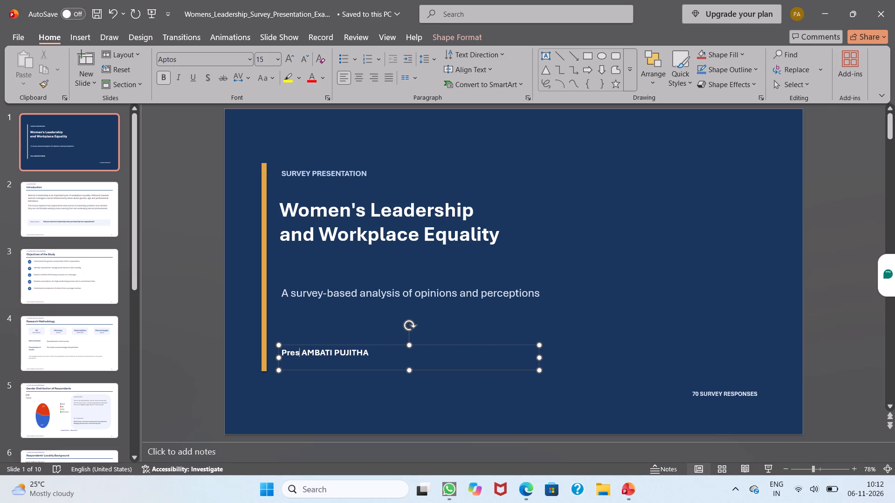
pyautogui.press('BackSpace')
pyautogui.press('BackSpace')
pyautogui.press('BackSpace')
pyautogui.press('BackSpace')
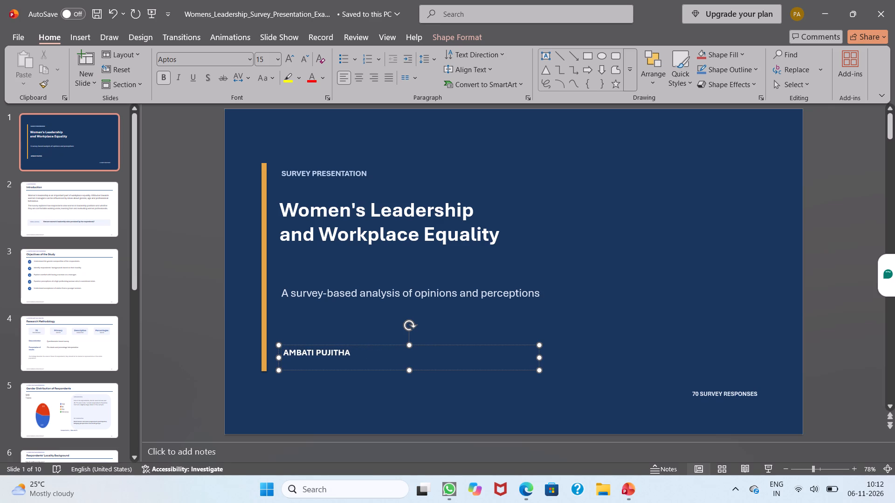
# Add the line "BA ECONOMICS" beneath the presenter's name, removing the leading space before the name.
pyautogui.click(354, 353)
pyautogui.click(346, 354)
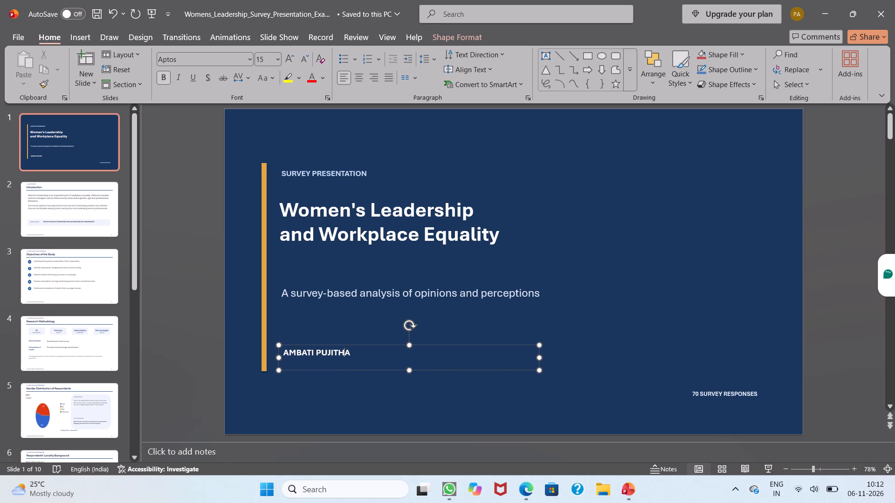
pyautogui.click(352, 354)
pyautogui.click(349, 352)
pyautogui.press('Return')
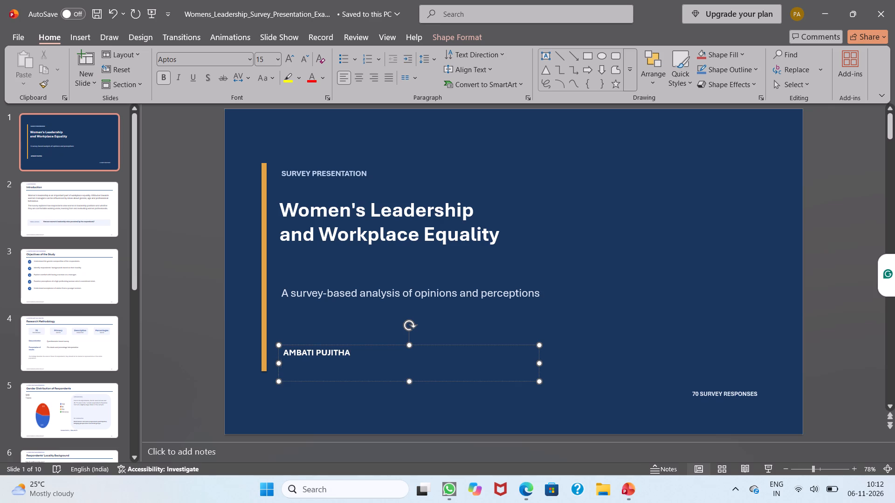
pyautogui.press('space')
pyautogui.click(285, 353)
pyautogui.press('BackSpace')
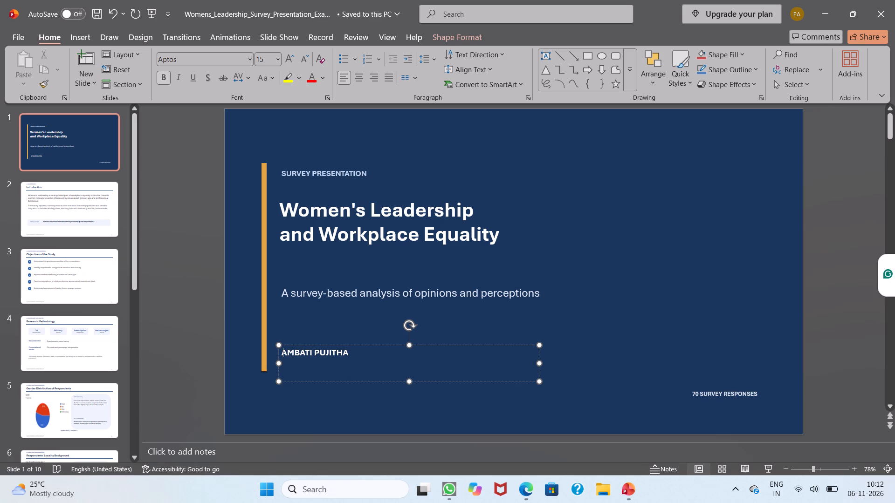
pyautogui.click(282, 358)
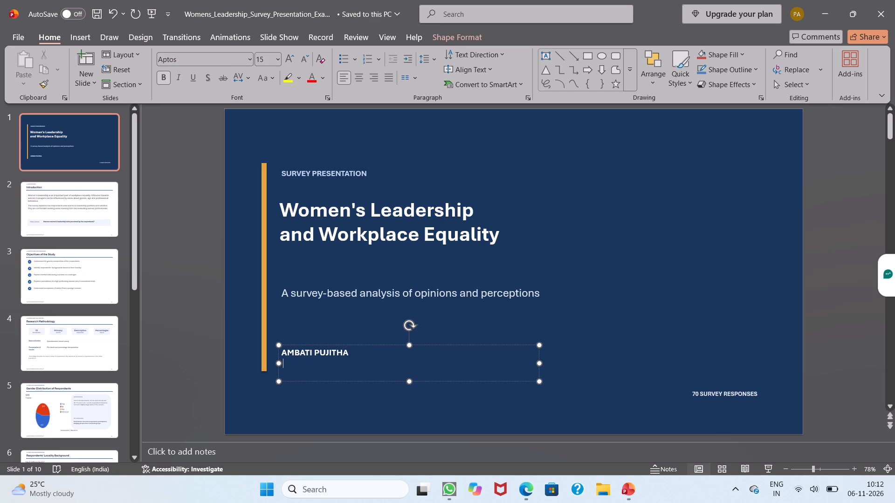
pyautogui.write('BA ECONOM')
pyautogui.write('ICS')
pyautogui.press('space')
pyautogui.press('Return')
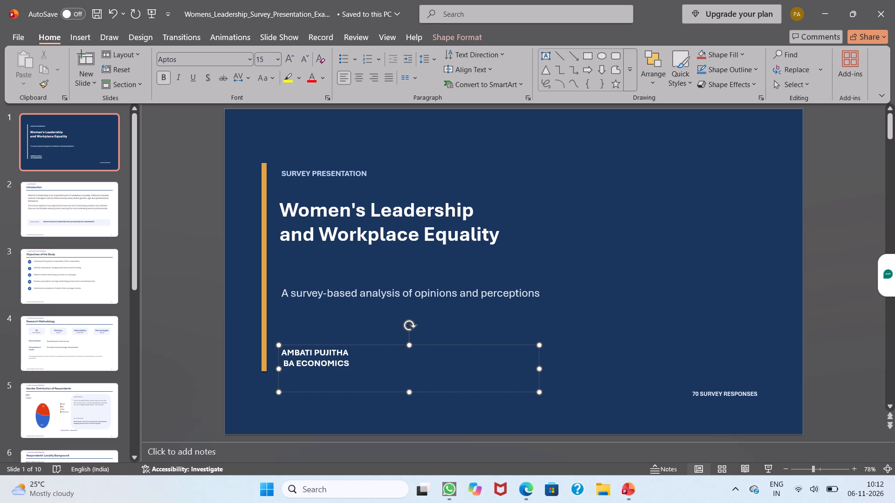
# Enter the student's ID number on the line below "BA ECONOMICS".
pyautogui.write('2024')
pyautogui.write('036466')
# Delete the "WOMEN'S LEADERSHIP & WORKPLACE EQUALITY" footer text on the Introduction slide, erasing backward from before its final letter.
pyautogui.click(96, 217)
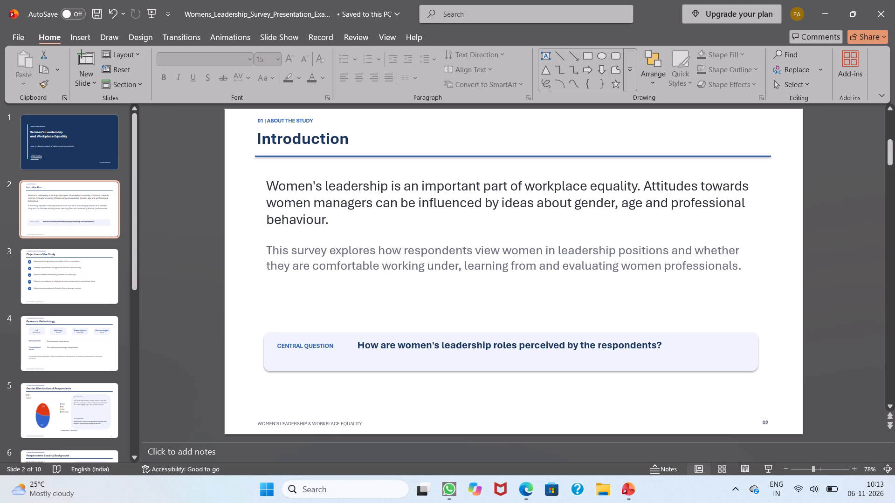
pyautogui.click(355, 422)
pyautogui.click(365, 421)
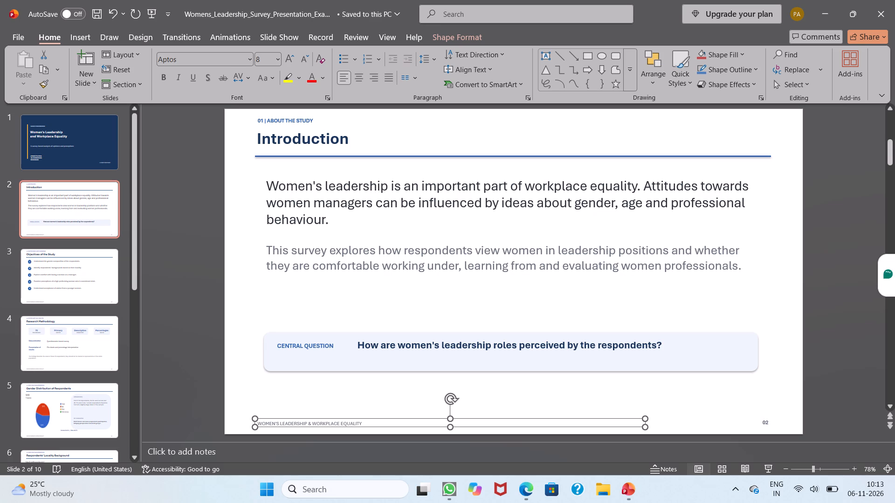
pyautogui.click(362, 427)
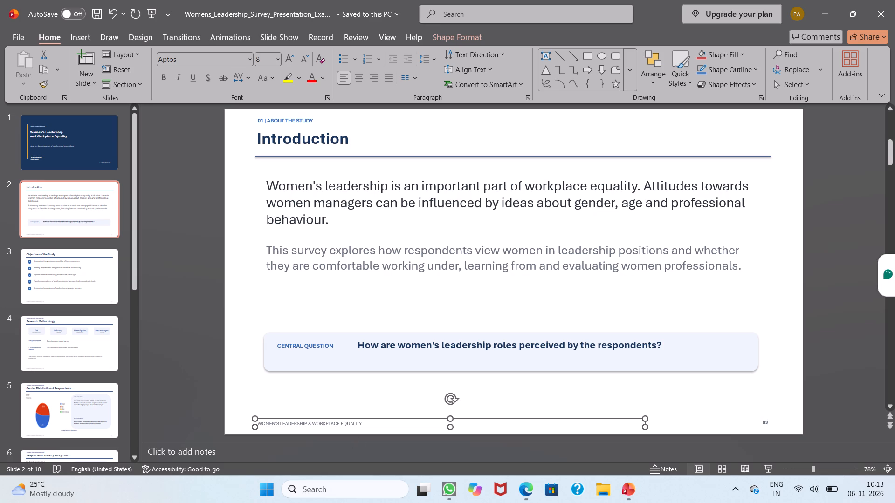
pyautogui.click(359, 421)
pyautogui.click(363, 421)
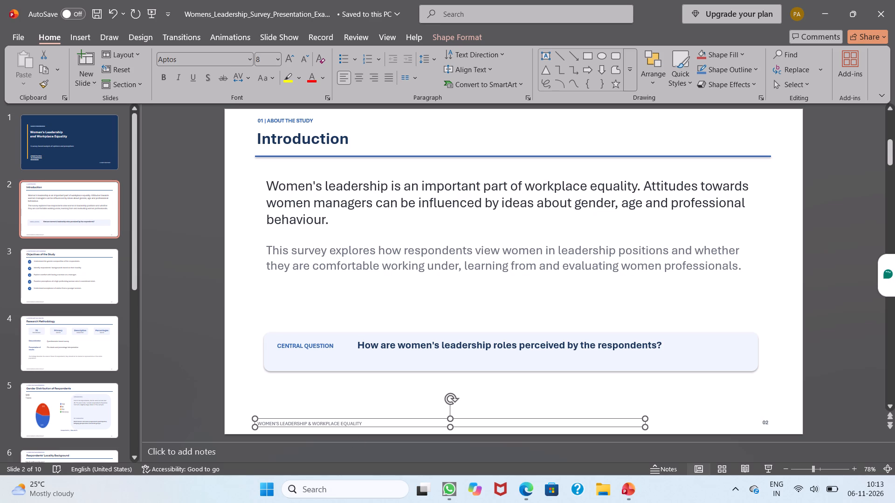
pyautogui.click(365, 424)
pyautogui.click(362, 423)
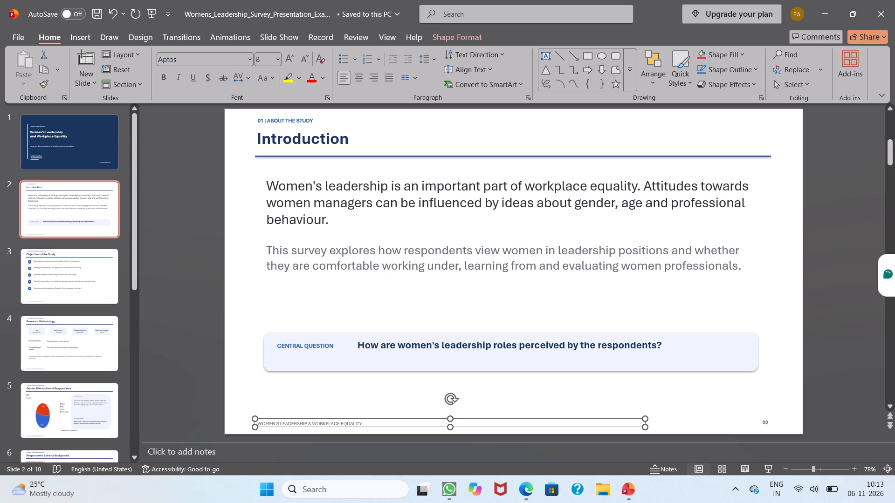
pyautogui.click(371, 423)
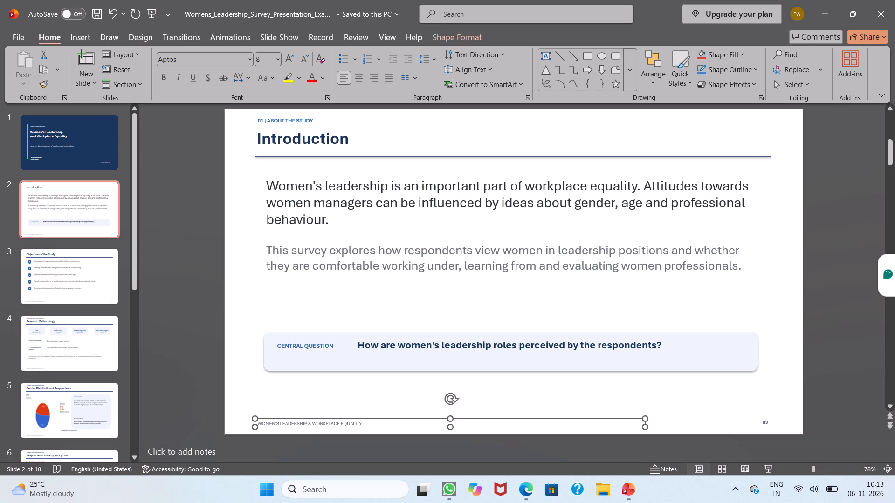
pyautogui.click(360, 424)
pyautogui.press('BackSpace')
pyautogui.press('BackSpace')
pyautogui.press('BackSpace')
pyautogui.press('BackSpace')
pyautogui.press('BackSpace')
pyautogui.press('BackSpace')
pyautogui.press('BackSpace')
pyautogui.press('BackSpace')
pyautogui.press('BackSpace')
pyautogui.press('BackSpace')
pyautogui.press('BackSpace')
pyautogui.press('BackSpace')
pyautogui.press('BackSpace')
pyautogui.press('BackSpace')
pyautogui.press('BackSpace')
pyautogui.press('BackSpace')
pyautogui.press('BackSpace')
pyautogui.press('BackSpace')
pyautogui.press('BackSpace')
pyautogui.press('BackSpace')
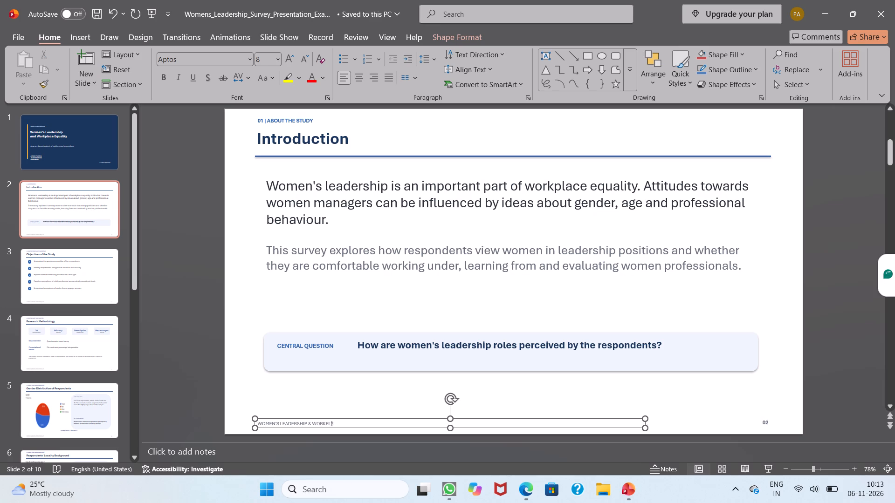
pyautogui.press('BackSpace')
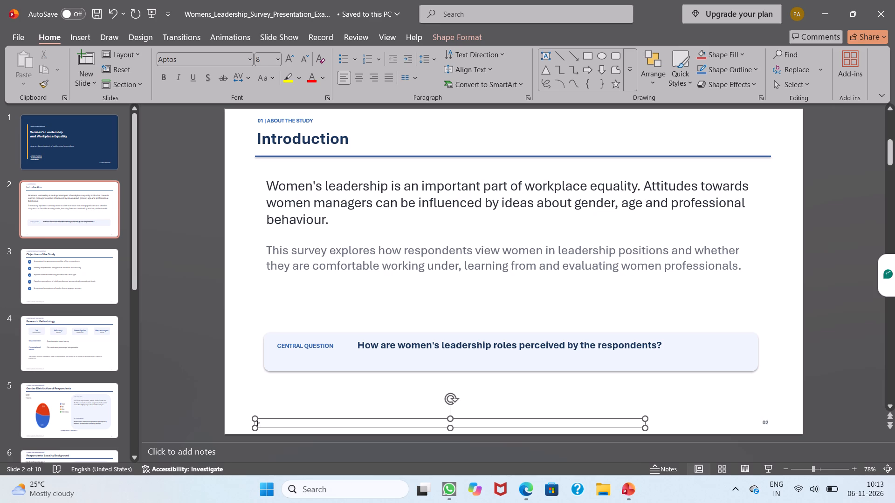
# Delete the leftover final letter "Y" of the footer text on the Introduction slide.
pyautogui.click(266, 421)
pyautogui.click(261, 421)
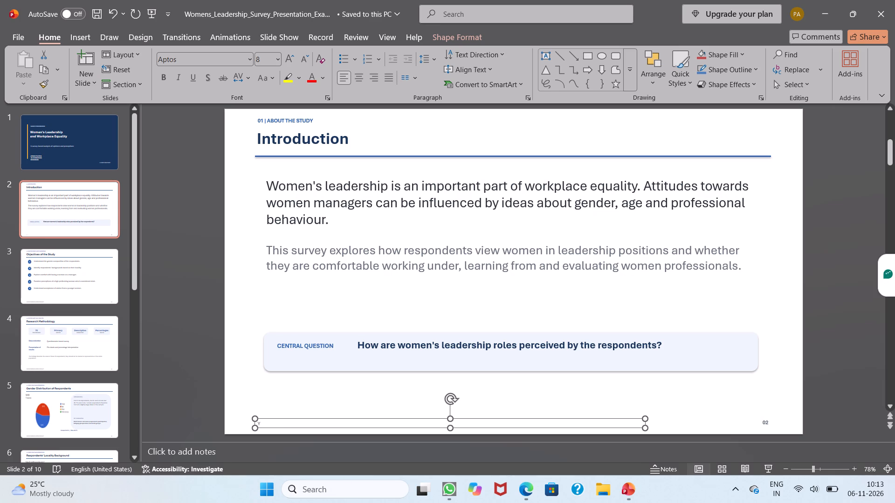
pyautogui.click(265, 421)
pyautogui.click(276, 425)
pyautogui.click(261, 424)
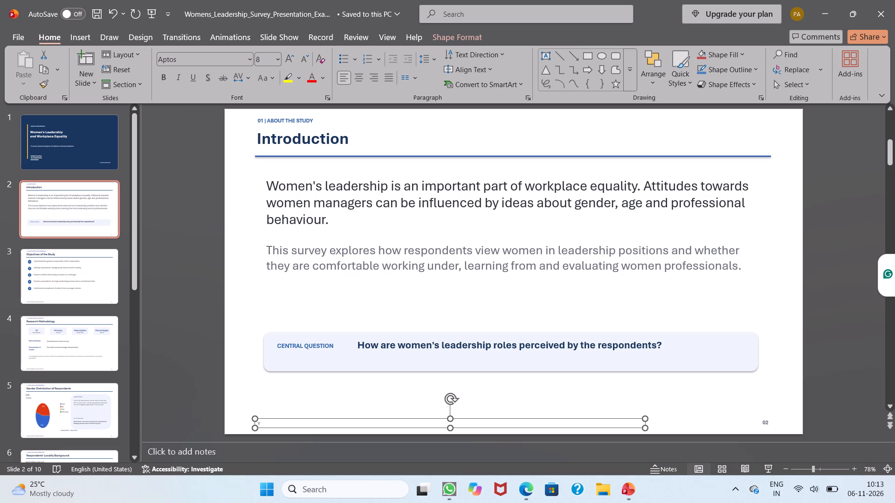
pyautogui.click(265, 422)
pyautogui.click(259, 418)
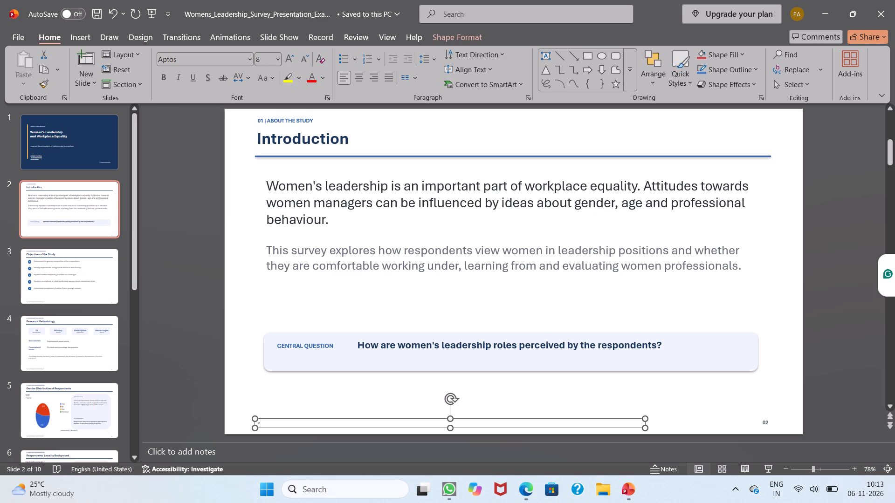
pyautogui.click(258, 422)
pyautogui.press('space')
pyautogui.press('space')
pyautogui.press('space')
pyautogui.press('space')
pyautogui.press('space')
pyautogui.click(267, 421)
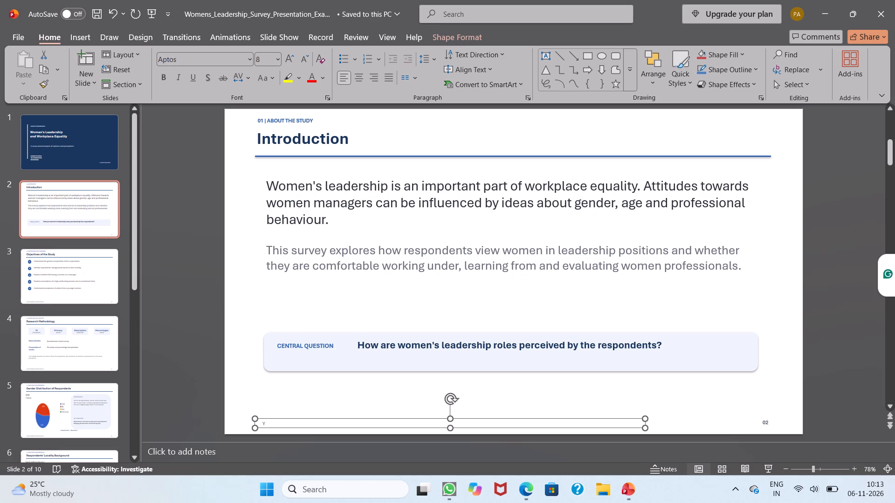
pyautogui.click(266, 422)
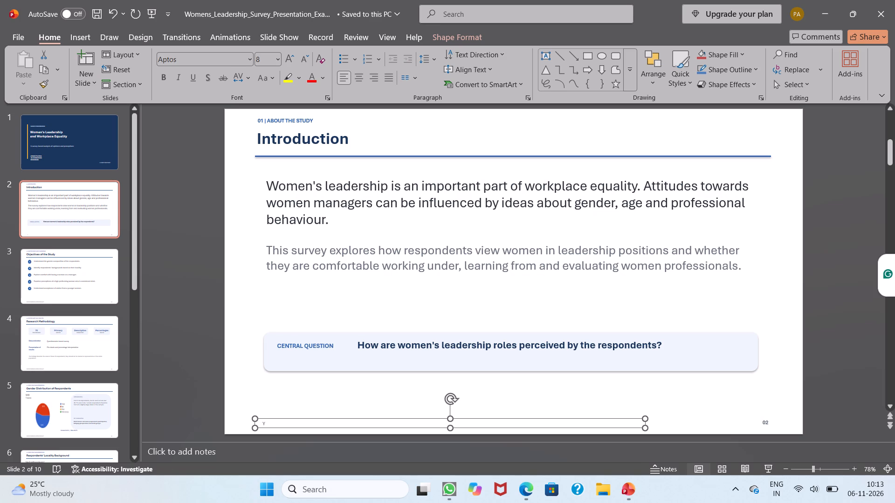
pyautogui.doubleClick(264, 422)
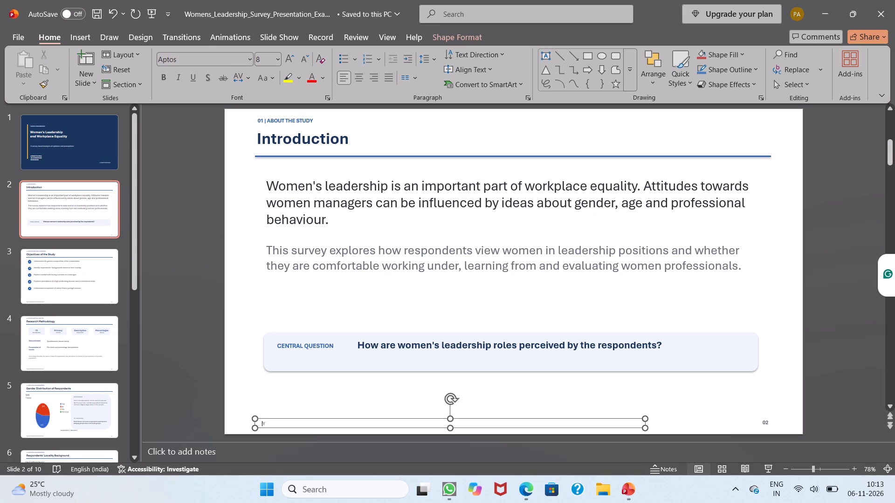
pyautogui.press('BackSpace')
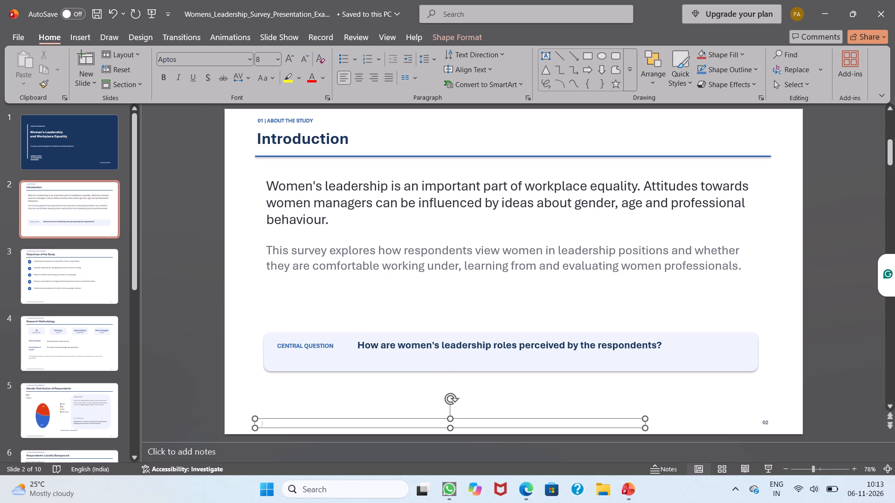
# Delete the slide number "02" from the bottom corner of the Introduction slide.
pyautogui.click(766, 420)
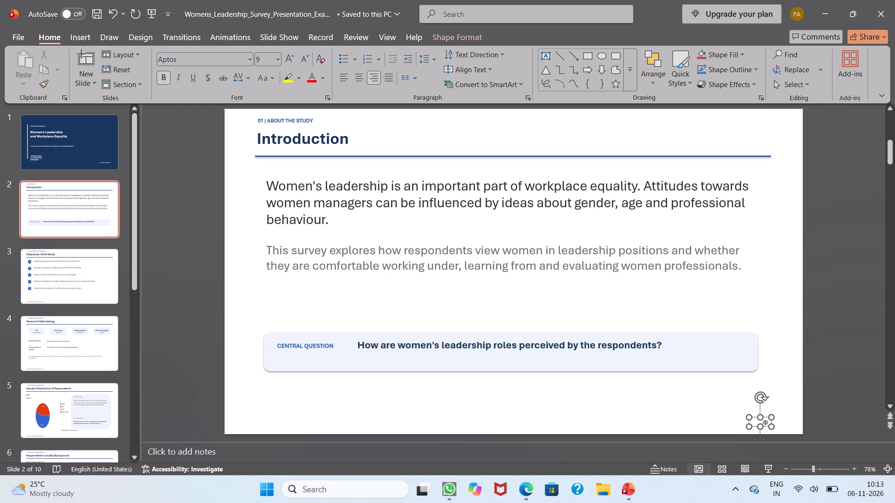
pyautogui.press('BackSpace')
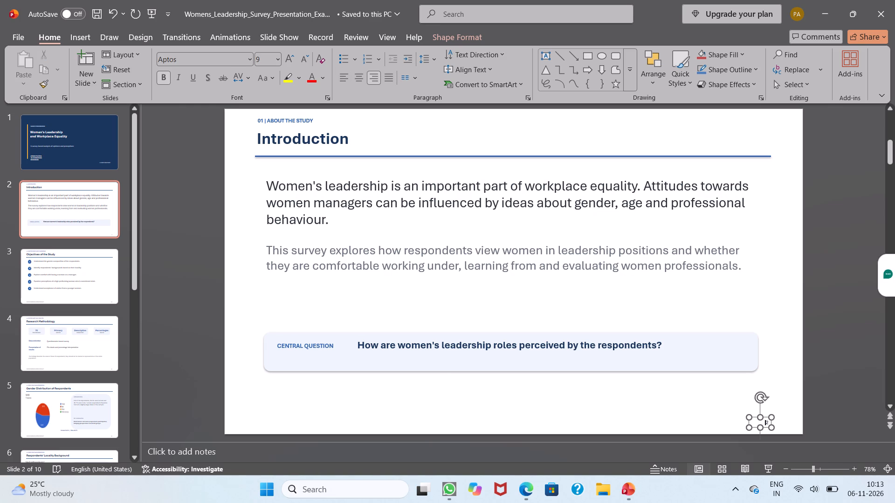
pyautogui.doubleClick(767, 423)
pyautogui.press('BackSpace')
# Delete the "01 | ABOUT THE STUDY" section label above the Introduction title.
pyautogui.click(265, 117)
pyautogui.moveTo(265, 117); pyautogui.dragTo(311, 119)
pyautogui.press('BackSpace')
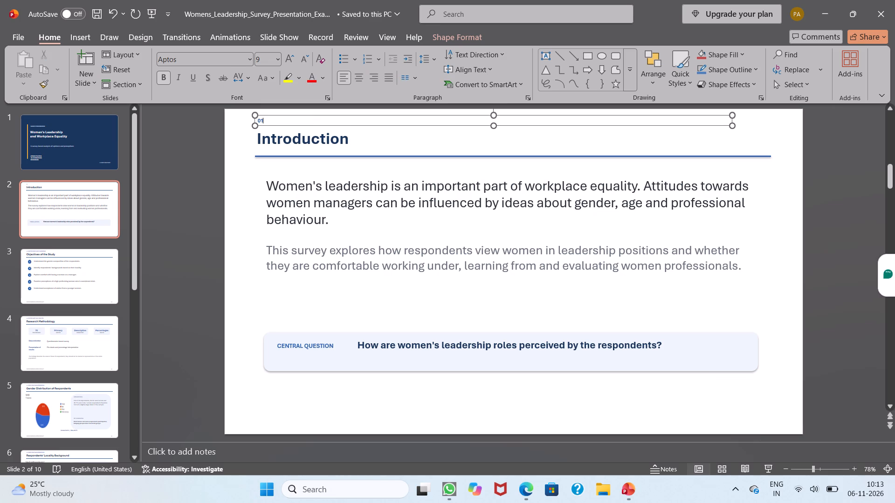
pyautogui.press('BackSpace')
pyautogui.press('BackSpace')
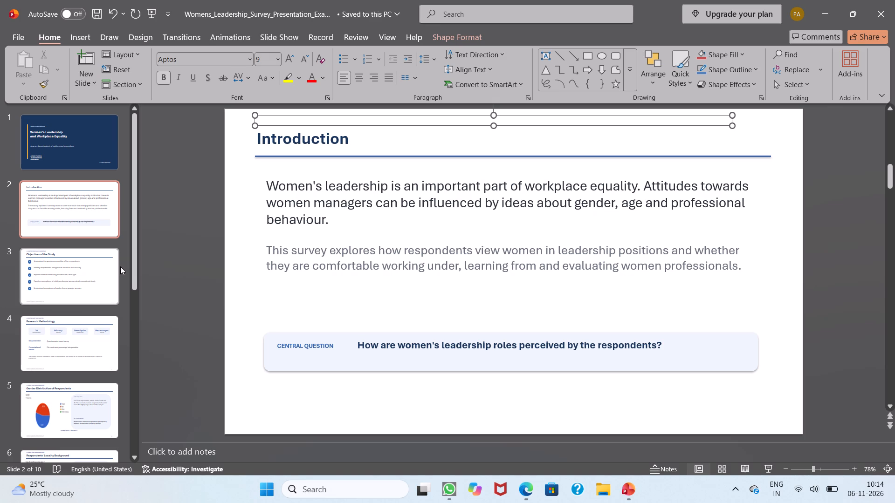
# Delete the "02 | WHAT THE SURVEY AIMS TO UNDERSTAND" section label above the title on the Objectives of the Study slide.
pyautogui.click(70, 170)
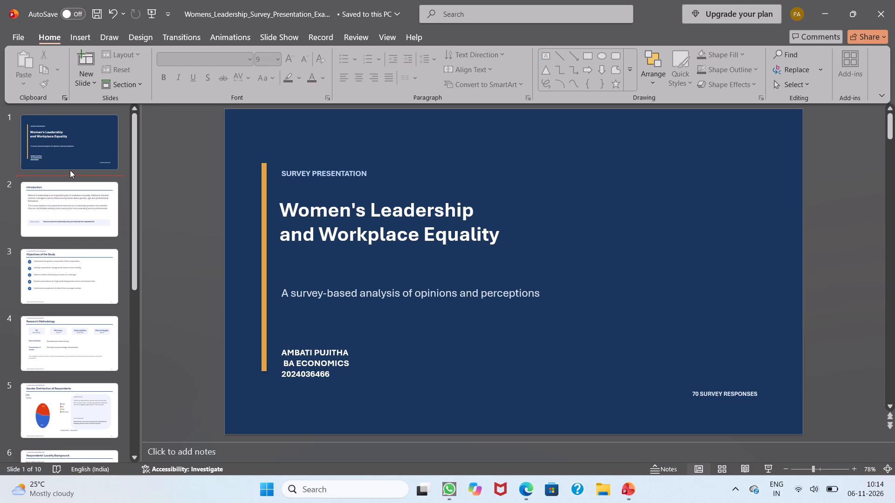
pyautogui.click(64, 199)
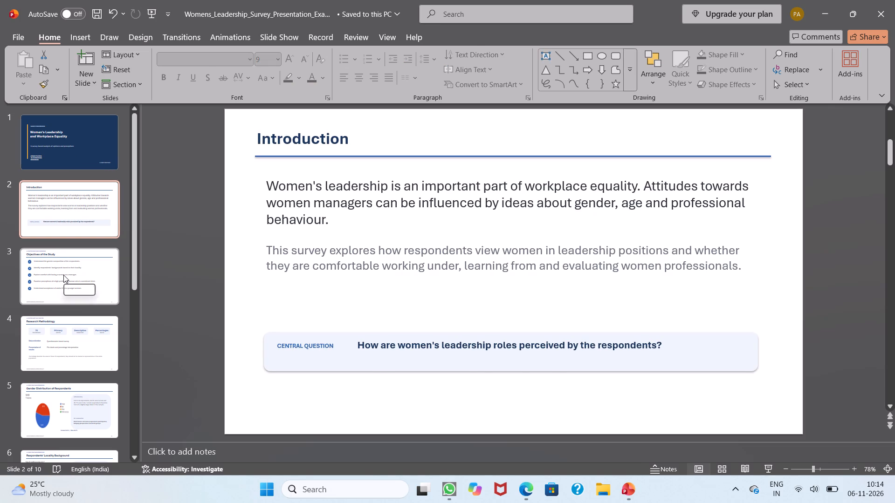
pyautogui.click(63, 275)
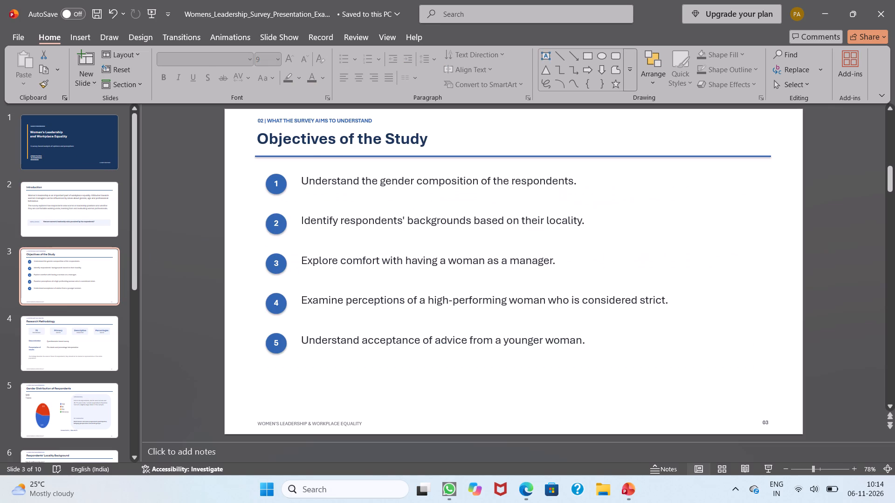
pyautogui.click(372, 118)
pyautogui.press('BackSpace')
pyautogui.press('BackSpace')
pyautogui.press('BackSpace')
pyautogui.press('BackSpace')
pyautogui.press('BackSpace')
pyautogui.press('BackSpace')
pyautogui.press('BackSpace')
pyautogui.press('BackSpace')
pyautogui.press('BackSpace')
pyautogui.press('BackSpace')
pyautogui.press('BackSpace')
pyautogui.press('BackSpace')
pyautogui.press('BackSpace')
pyautogui.press('BackSpace')
pyautogui.press('BackSpace')
pyautogui.press('BackSpace')
pyautogui.press('BackSpace')
pyautogui.press('BackSpace')
pyautogui.press('BackSpace')
pyautogui.press('BackSpace')
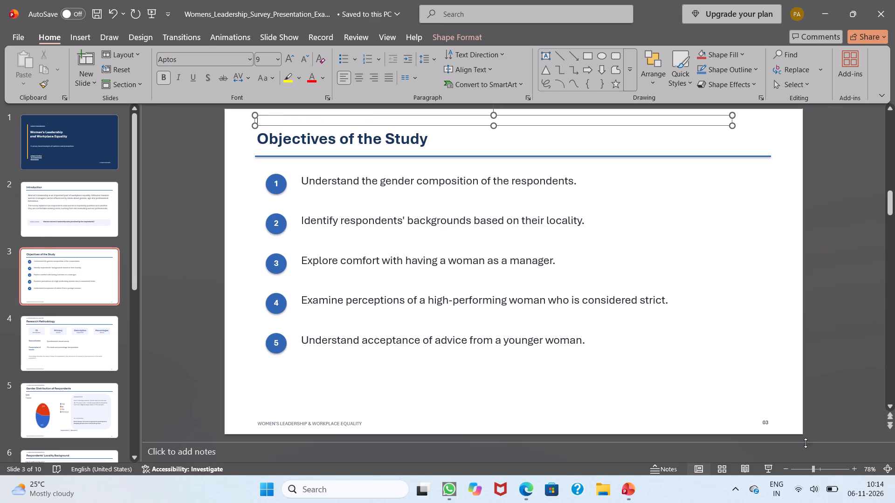
# Delete the slide number "03" from the bottom corner of the Objectives of the Study slide.
pyautogui.click(766, 423)
pyautogui.press('BackSpace')
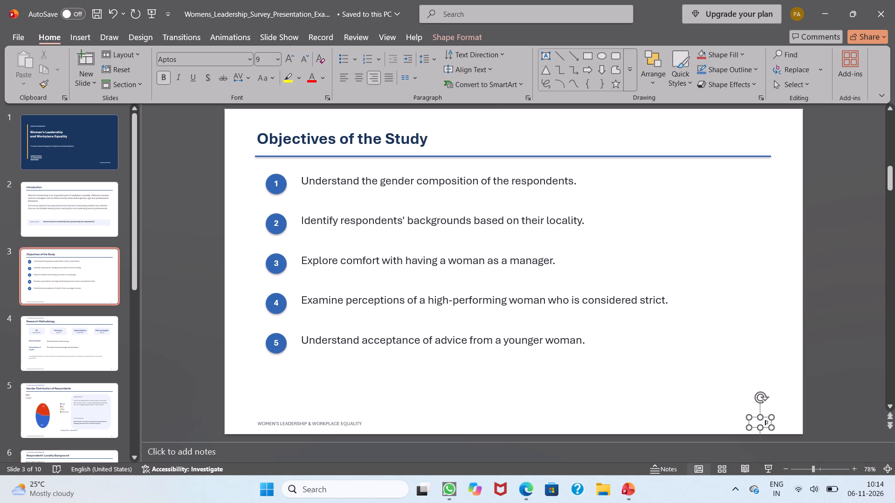
pyautogui.click(767, 423)
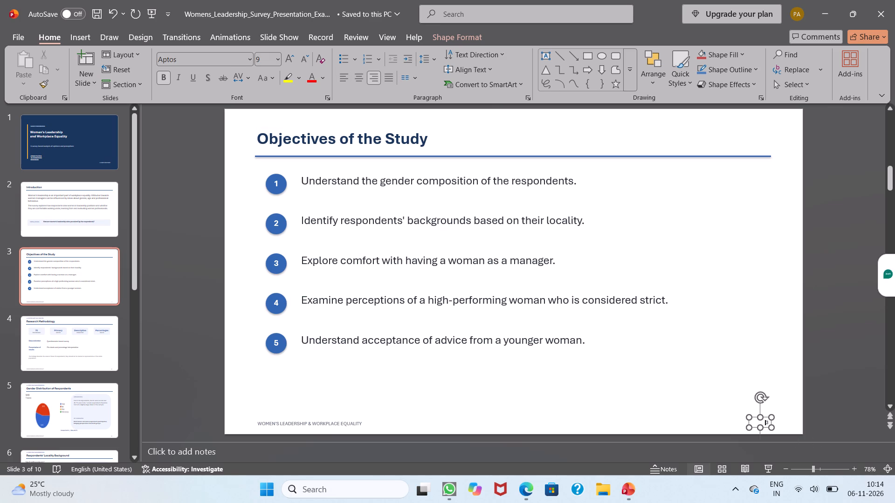
pyautogui.moveTo(764, 421); pyautogui.dragTo(772, 419)
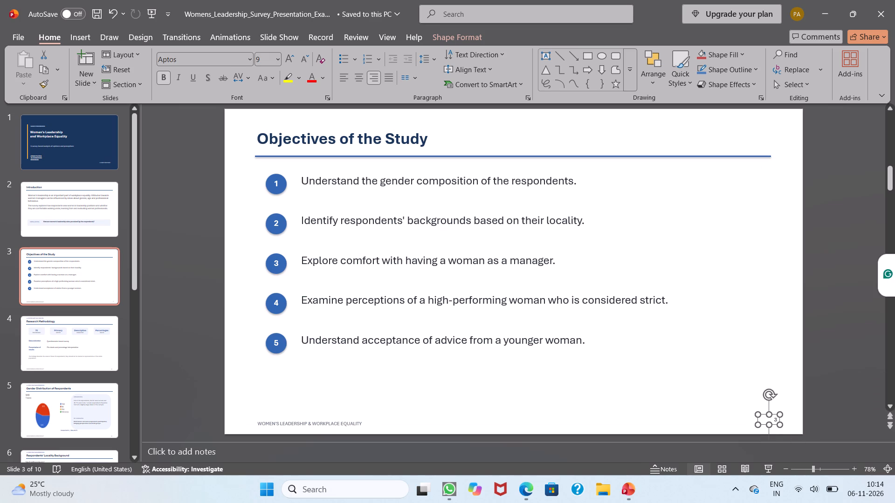
pyautogui.click(776, 419)
pyautogui.press('BackSpace')
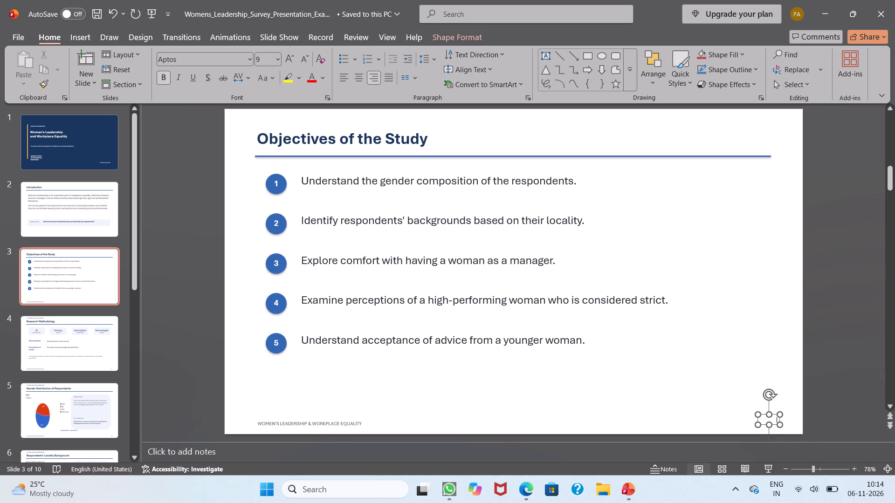
# Delete the "WOMEN'S LEADERSHIP & WORKPLACE EQUALITY" footer text on the Objectives of the Study slide.
pyautogui.click(275, 421)
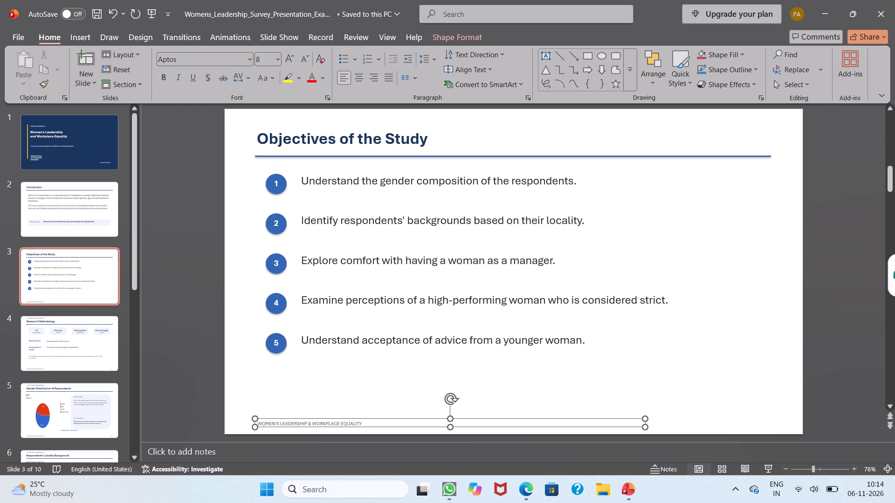
pyautogui.moveTo(361, 422); pyautogui.dragTo(266, 427)
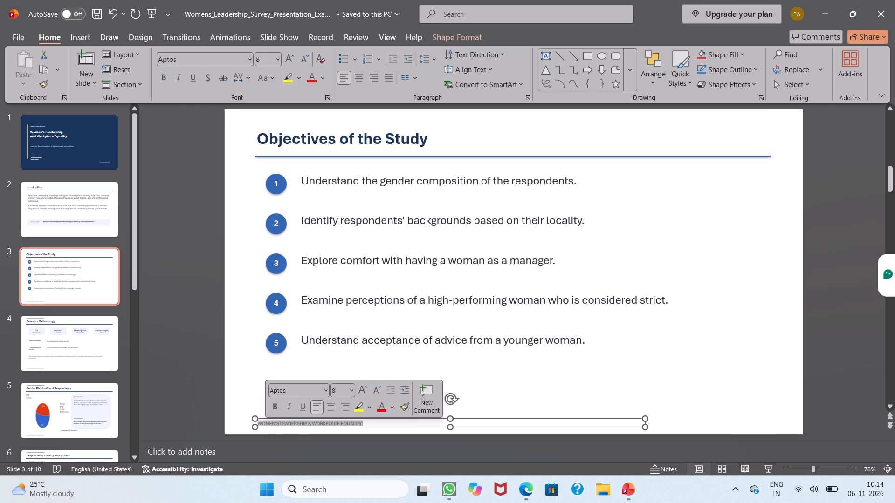
pyautogui.press('BackSpace')
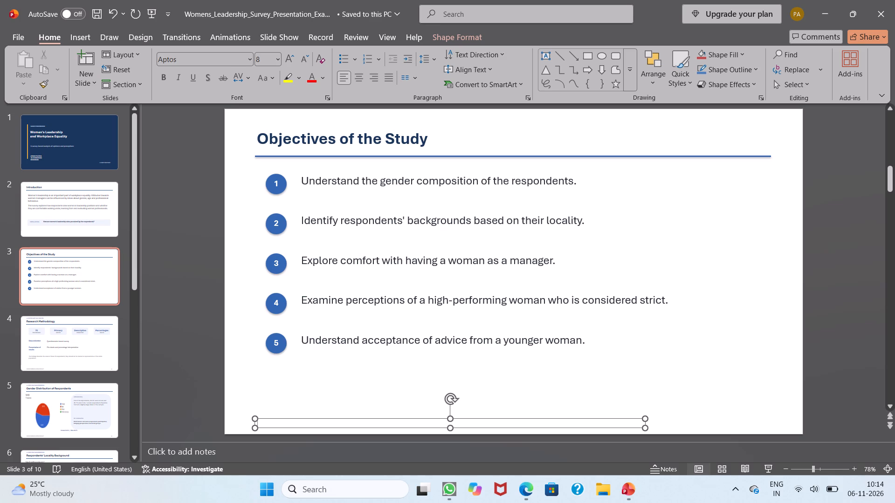
# Delete the "03 | HOW THE SURVEY WAS CONDUCTED" section label above the title on the Research Methodology slide.
pyautogui.click(73, 349)
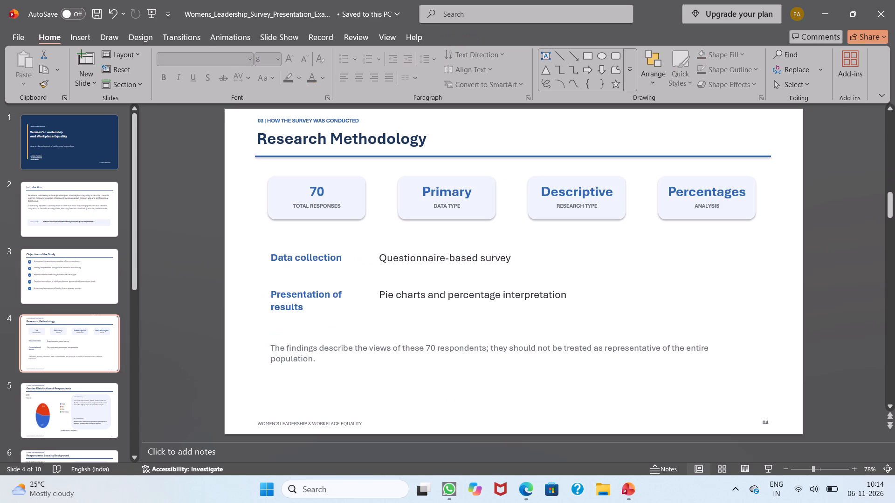
pyautogui.click(360, 119)
pyautogui.press('BackSpace')
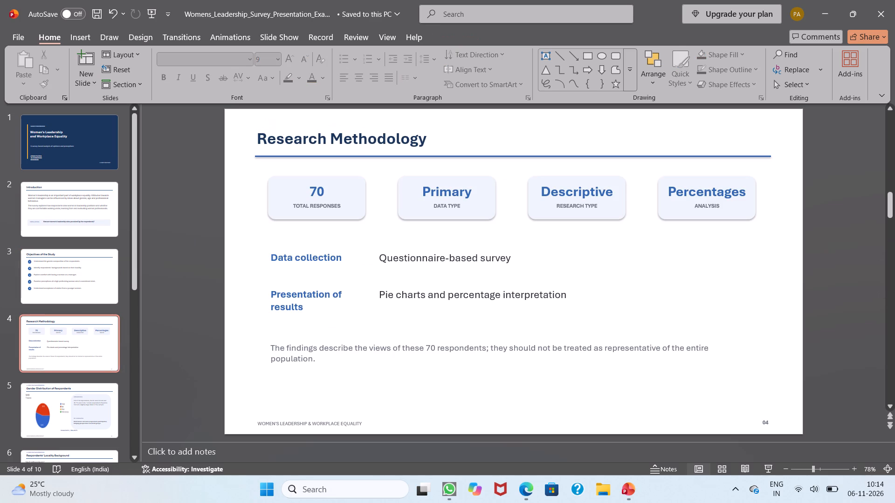
# Delete the "WOMEN'S LEADERSHIP & WORKPLACE EQUALITY" footer text on the Research Methodology slide.
pyautogui.click(343, 419)
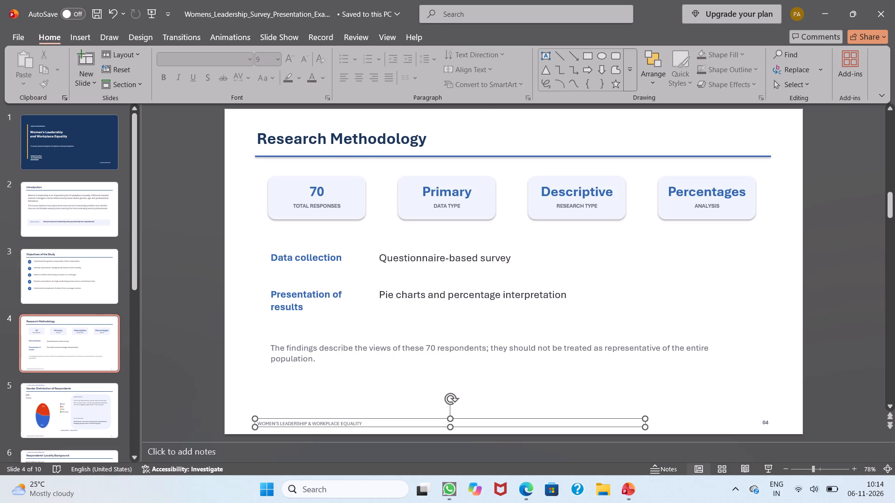
pyautogui.press('BackSpace')
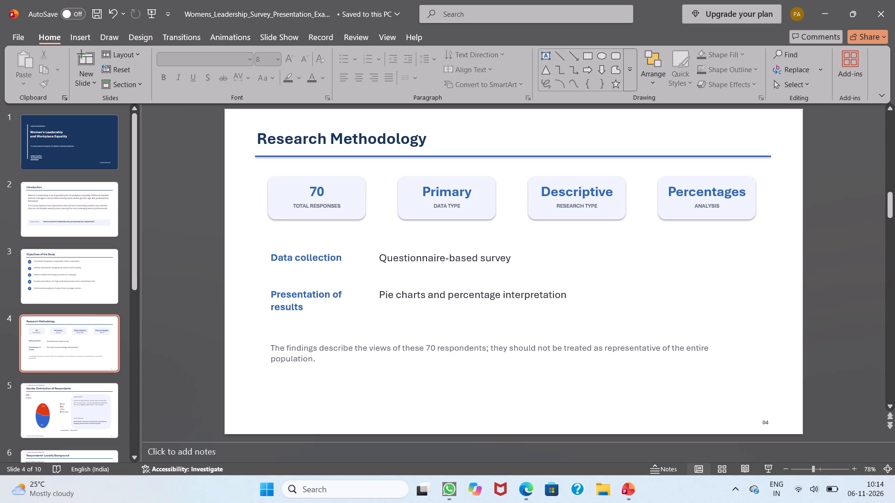
# Delete the slide number "04" from the bottom corner of the Research Methodology slide.
pyautogui.click(767, 422)
pyautogui.press('BackSpace')
pyautogui.press('BackSpace')
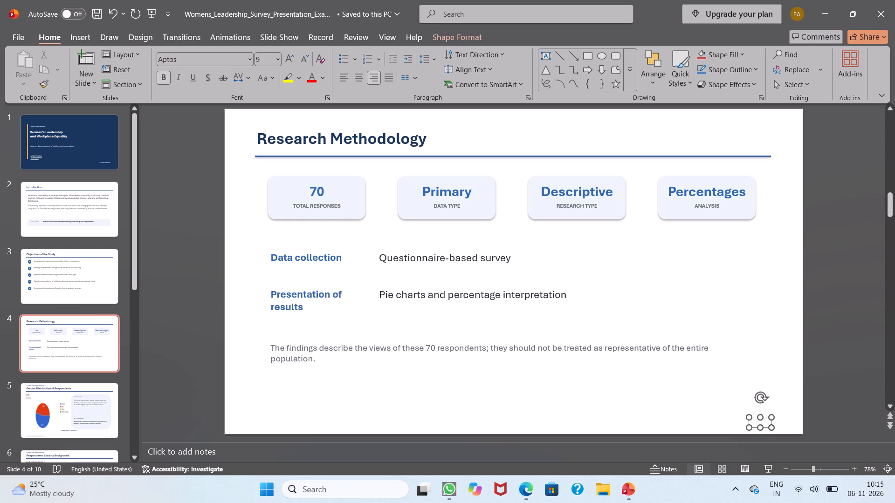
# Copy the Gender pie chart from slide 1 of the original graph survey presentation.
pyautogui.click(94, 408)
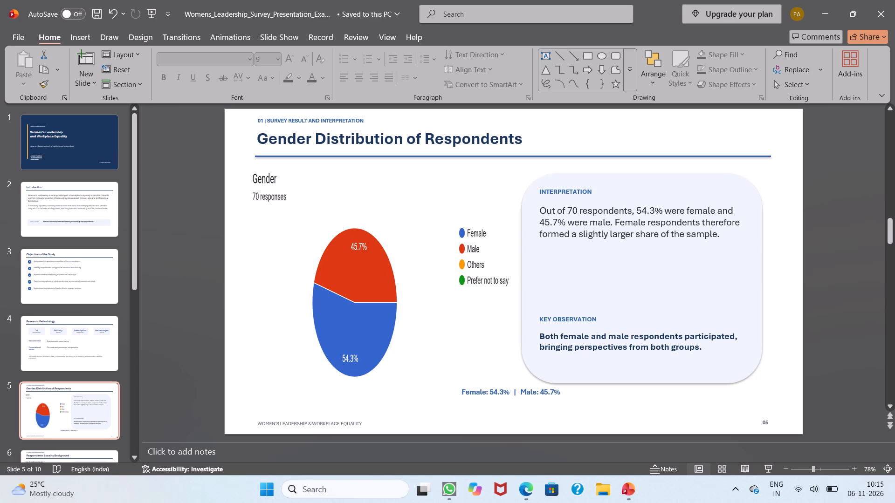
pyautogui.click(363, 313)
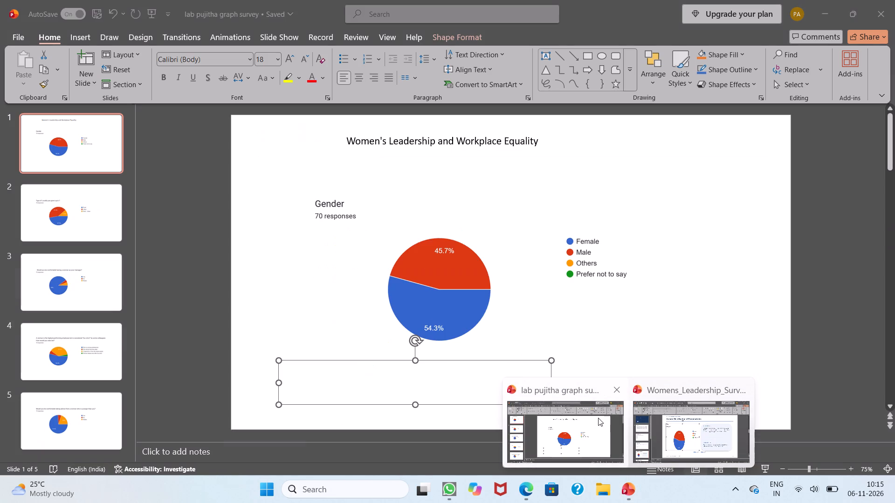
pyautogui.click(596, 423)
pyautogui.click(380, 240)
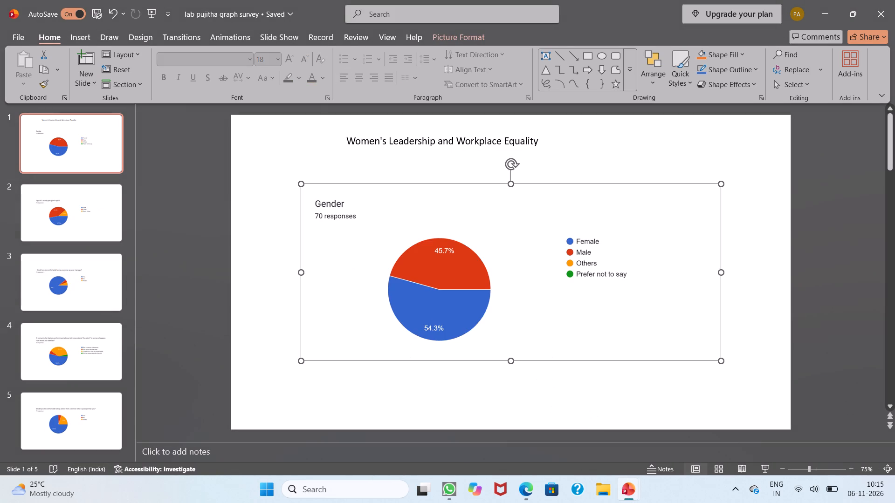
pyautogui.hotkey('ctrl', 'c')
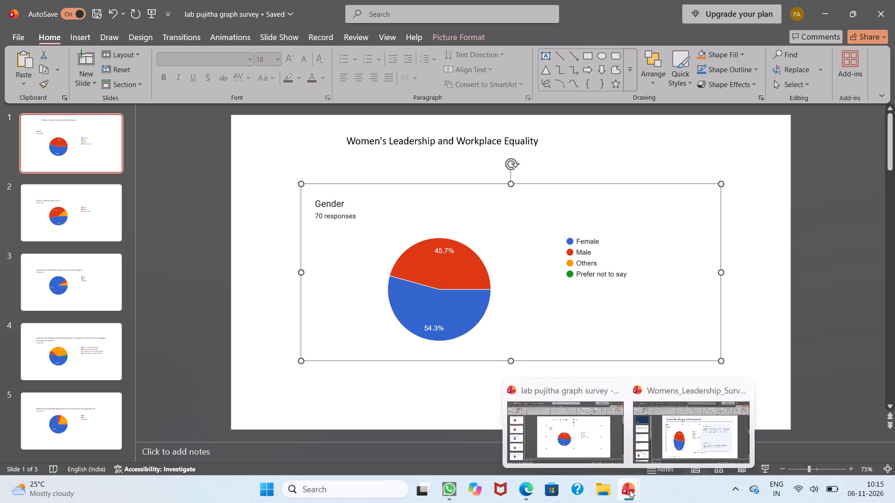
# Insert a blank slide after the Gender Distribution of Respondents slide in the Women's Leadership presentation and paste the copied Gender chart onto it.
pyautogui.click(653, 456)
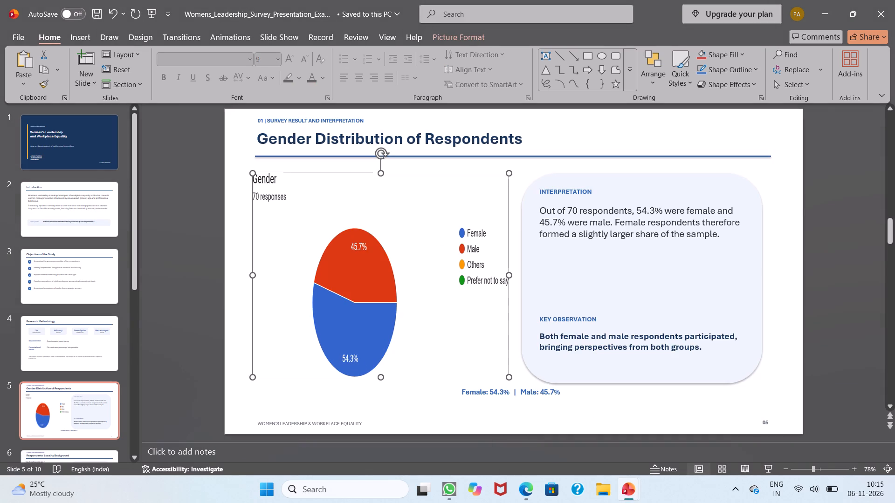
pyautogui.scroll(-11, 64, 334)
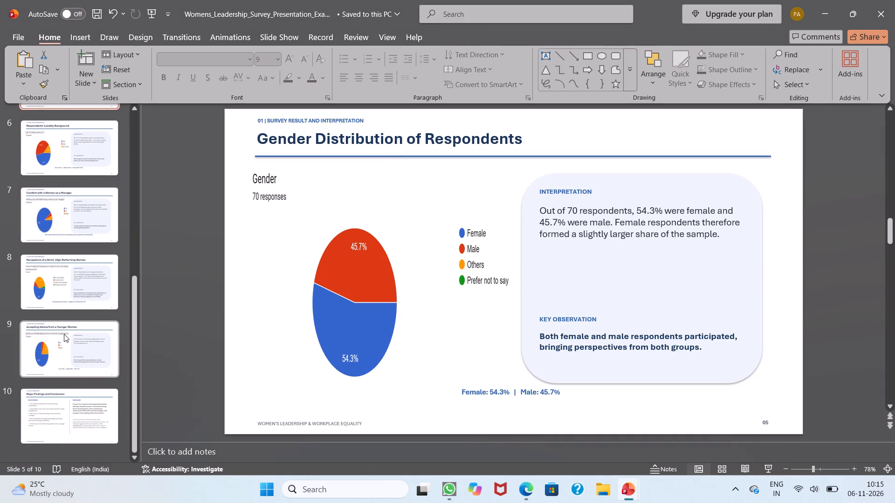
pyautogui.scroll(-4, 64, 334)
pyautogui.click(89, 86)
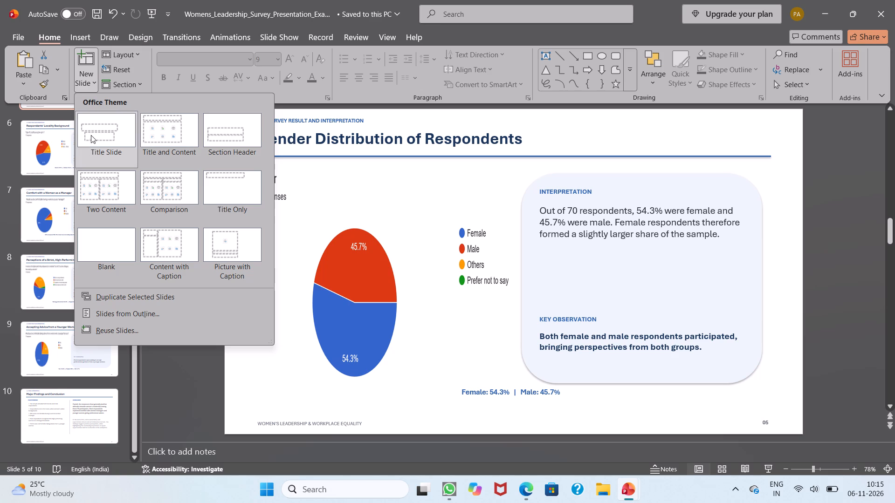
pyautogui.click(88, 259)
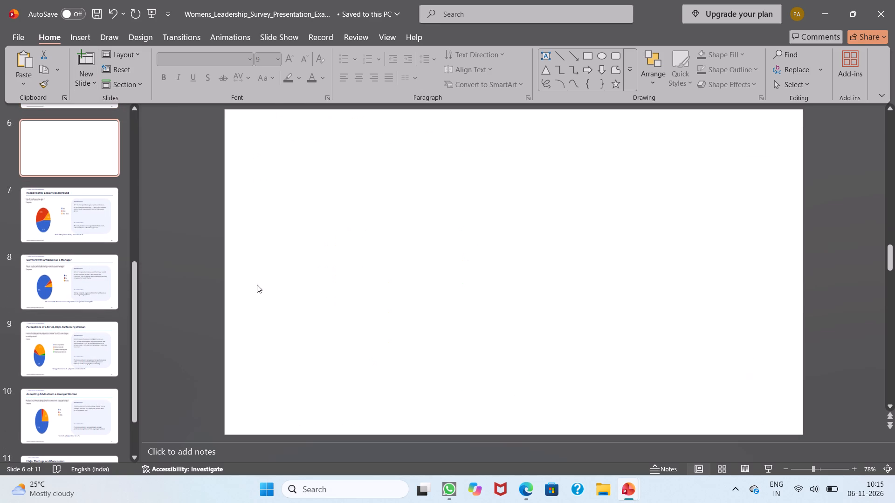
pyautogui.hotkey('ctrl', 'v')
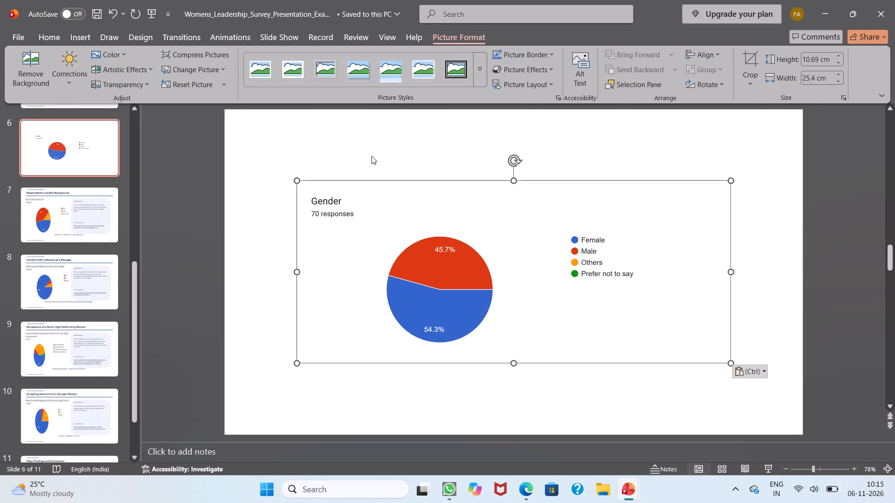
# Replace the stretched pie chart on the Gender Distribution of Respondents slide with the copied Gender chart.
pyautogui.scroll(4, 200, 226)
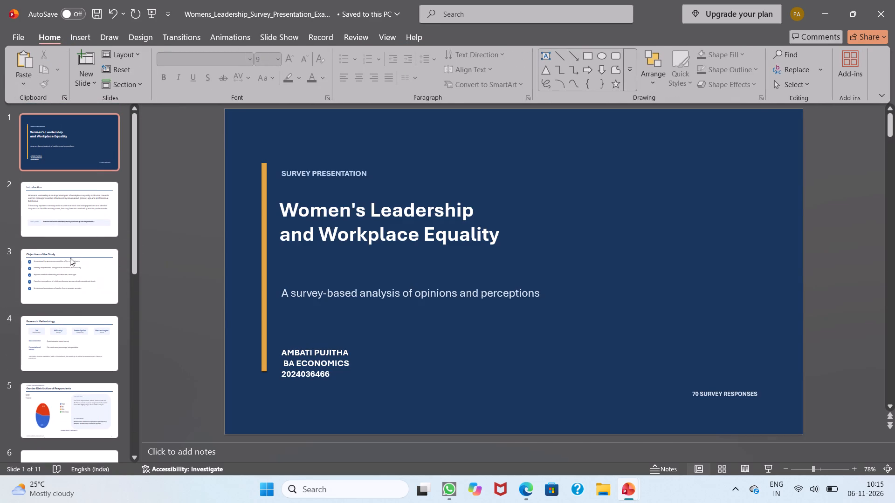
pyautogui.click(40, 420)
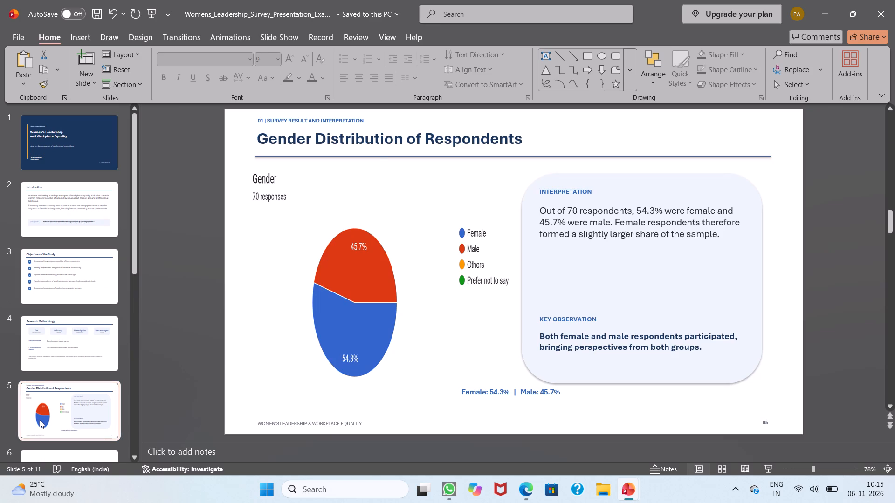
pyautogui.click(407, 234)
pyautogui.press('BackSpace')
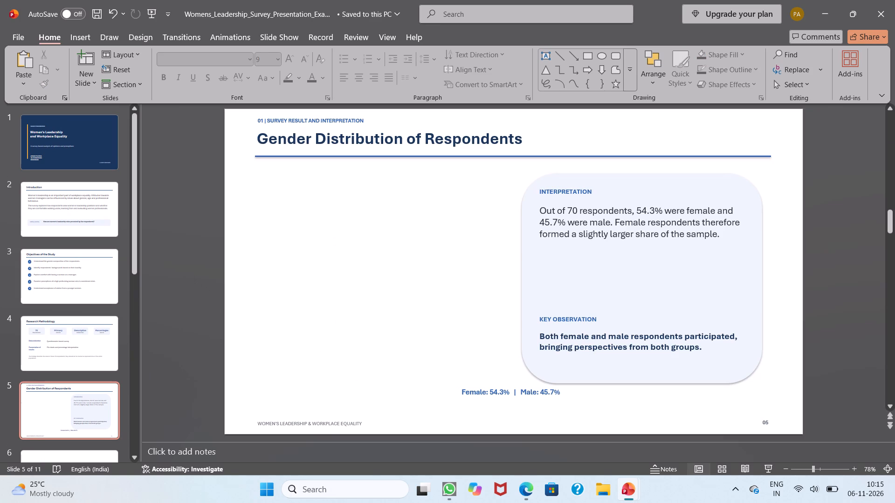
pyautogui.hotkey('ctrl', 'v')
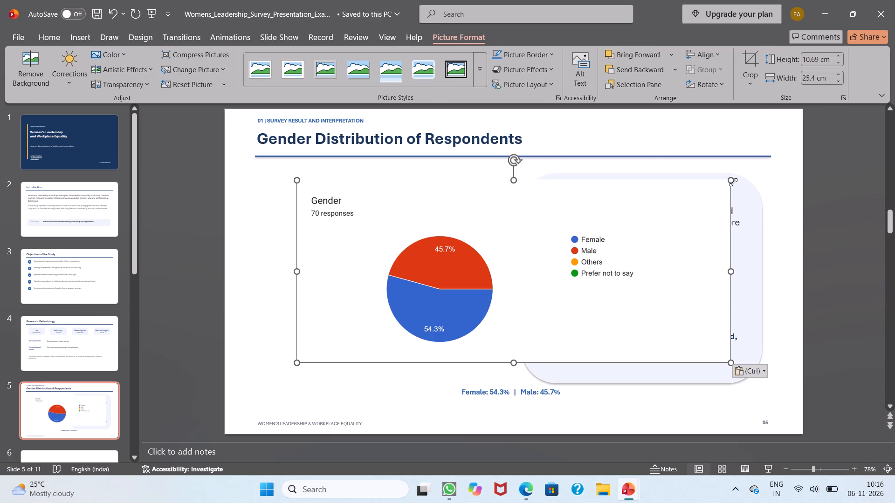
# Scale the pasted Gender chart down proportionally to about 16.9 cm wide and 7.1 cm high, beside the Interpretation box.
pyautogui.moveTo(730, 181); pyautogui.dragTo(595, 217)
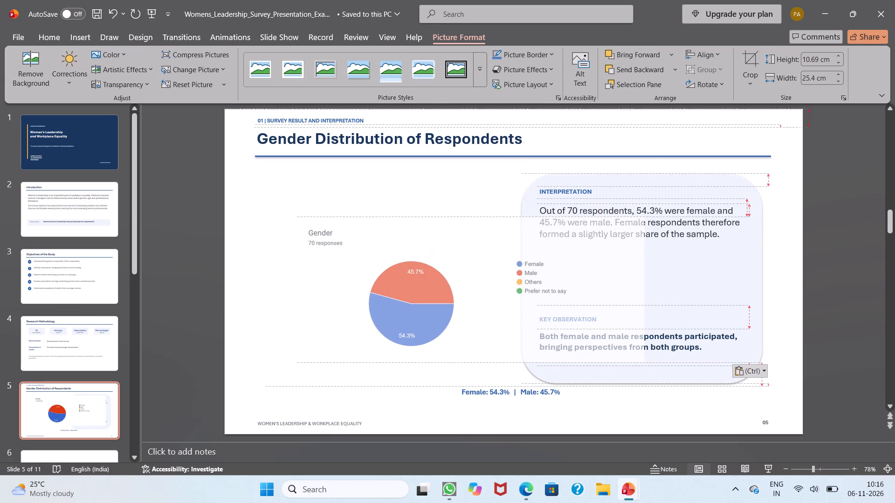
pyautogui.moveTo(595, 217); pyautogui.dragTo(491, 227)
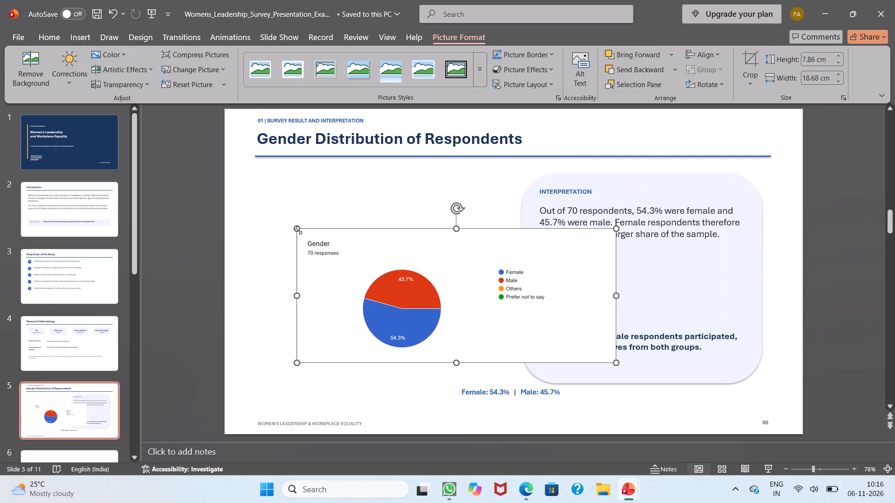
pyautogui.moveTo(298, 228); pyautogui.dragTo(264, 202)
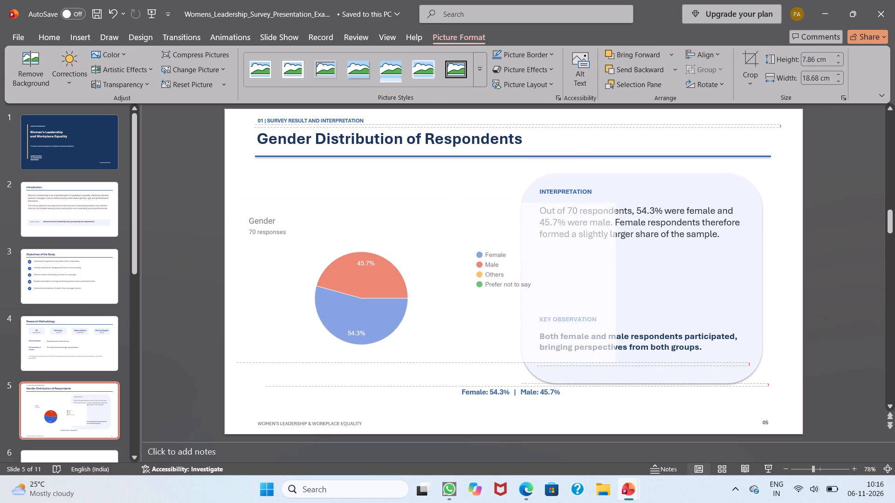
pyautogui.moveTo(264, 202); pyautogui.dragTo(357, 204)
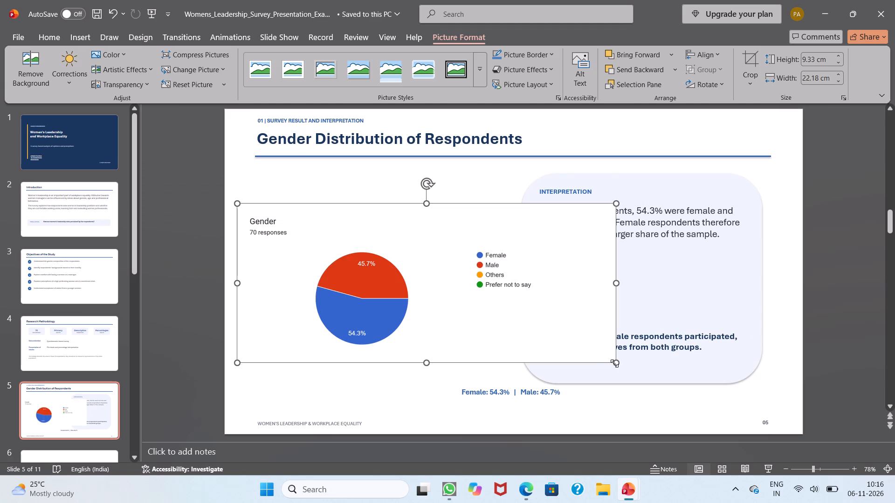
pyautogui.moveTo(614, 363); pyautogui.dragTo(447, 353)
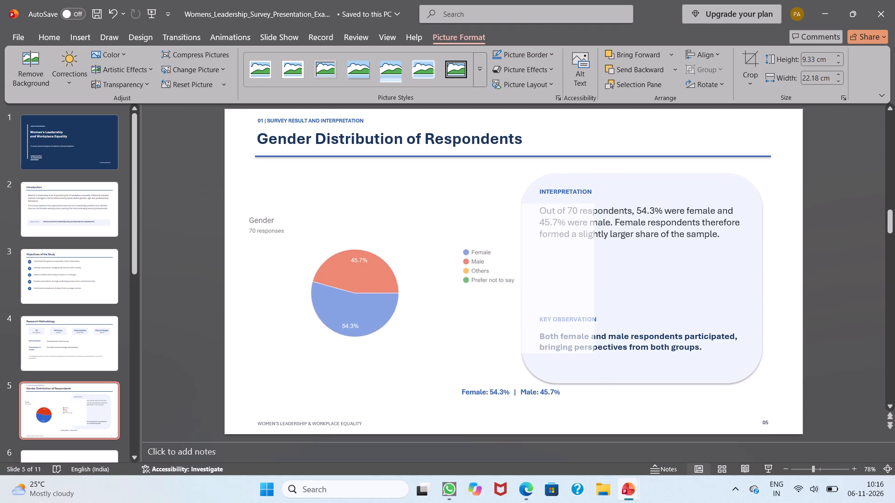
pyautogui.moveTo(447, 353); pyautogui.dragTo(441, 360)
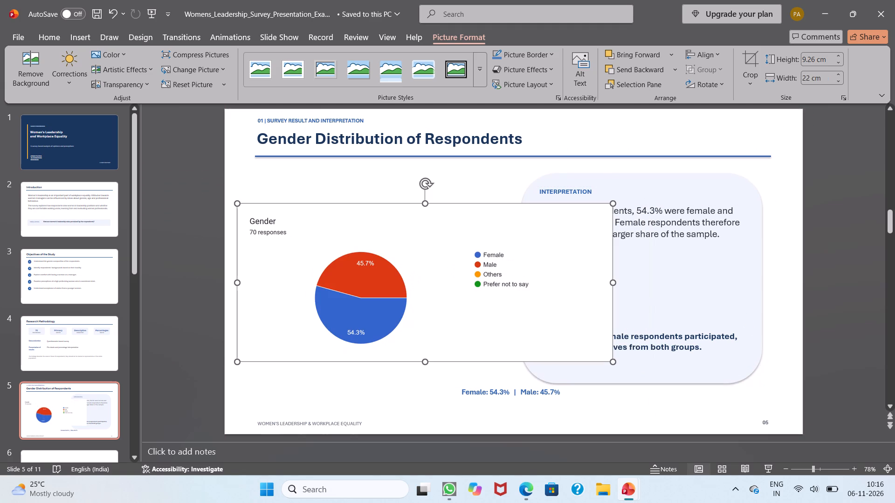
pyautogui.moveTo(613, 203); pyautogui.dragTo(485, 244)
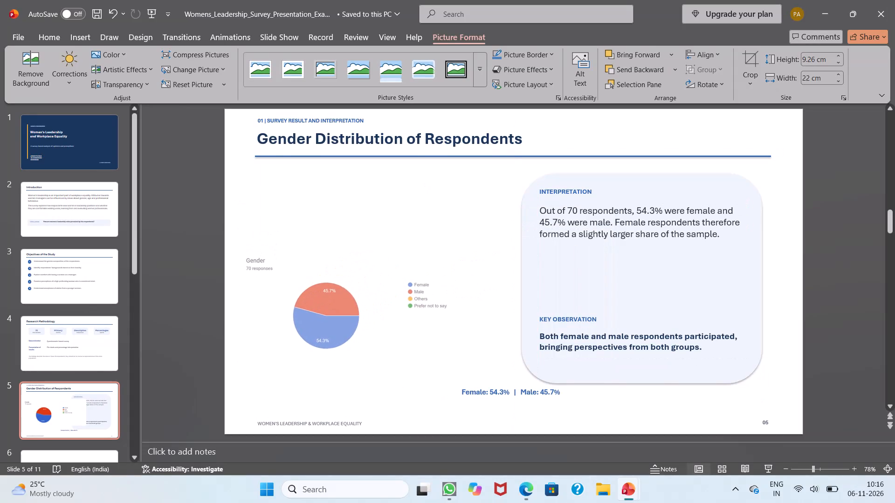
pyautogui.moveTo(485, 244); pyautogui.dragTo(488, 239)
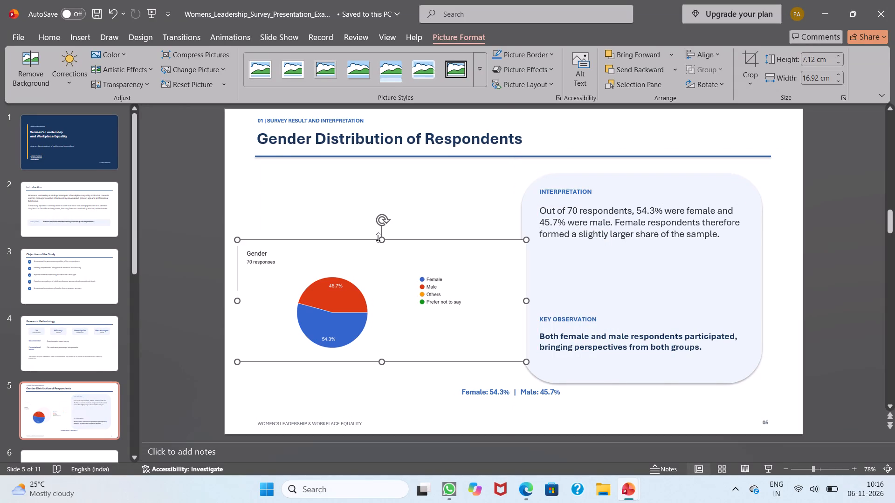
# Stretch the Gender chart to about 10.9 cm high and narrow it to about 14.9 cm wide, clear of the Interpretation box.
pyautogui.moveTo(378, 238); pyautogui.dragTo(381, 182)
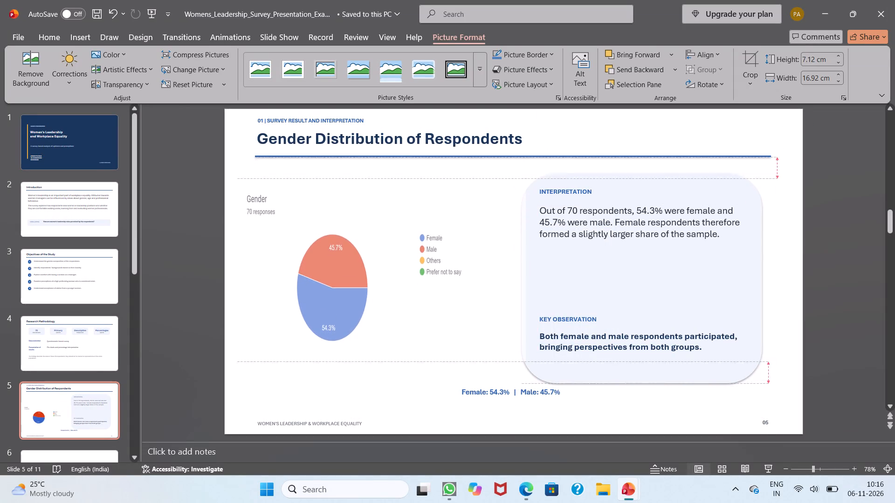
pyautogui.moveTo(381, 182); pyautogui.dragTo(381, 178)
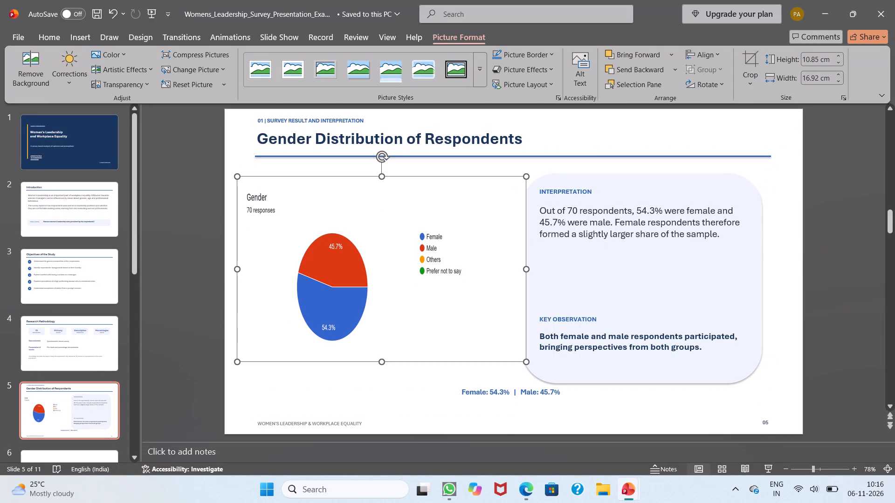
pyautogui.moveTo(524, 364); pyautogui.dragTo(522, 361)
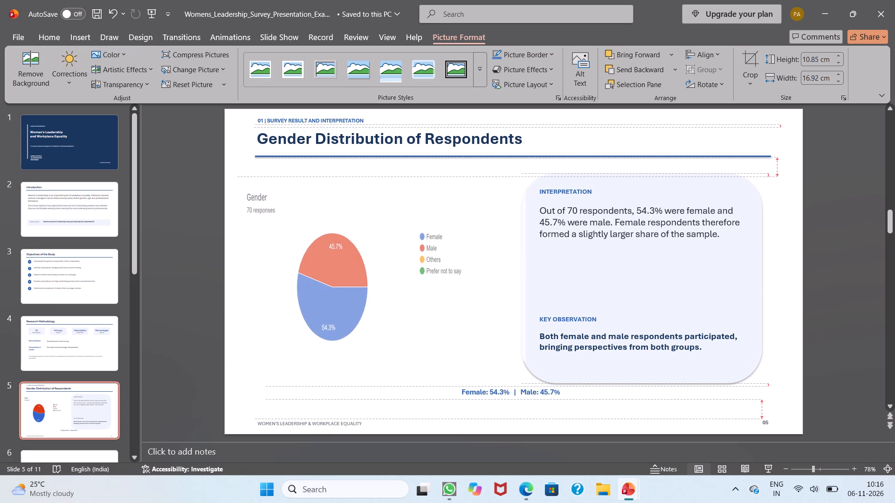
pyautogui.moveTo(522, 361); pyautogui.dragTo(524, 360)
pyautogui.moveTo(524, 267); pyautogui.dragTo(523, 268)
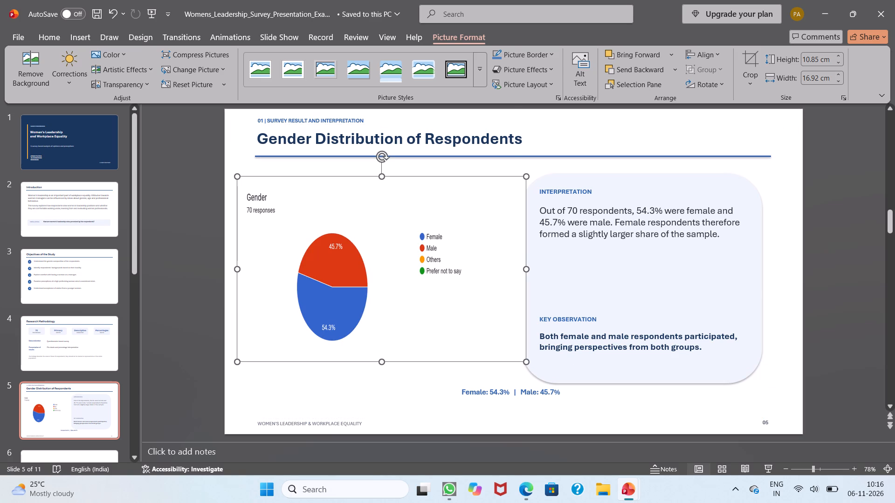
pyautogui.moveTo(523, 268); pyautogui.dragTo(505, 272)
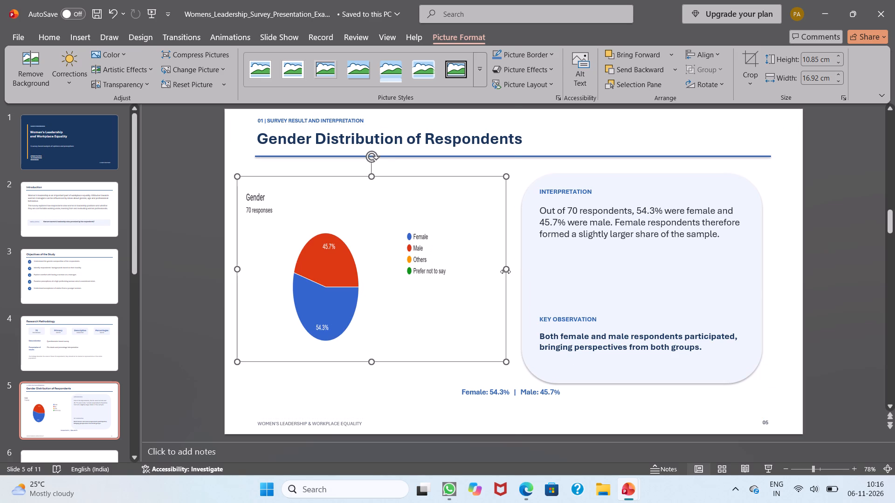
pyautogui.moveTo(235, 269); pyautogui.dragTo(238, 269)
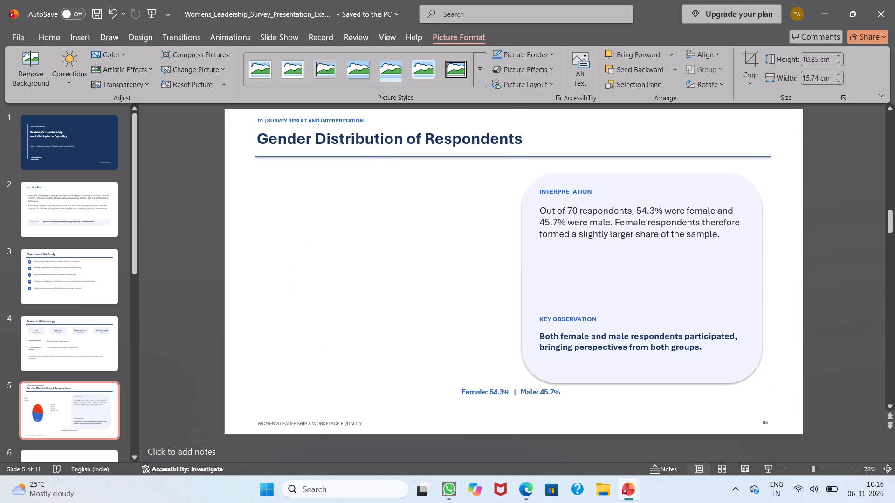
pyautogui.moveTo(238, 269); pyautogui.dragTo(251, 267)
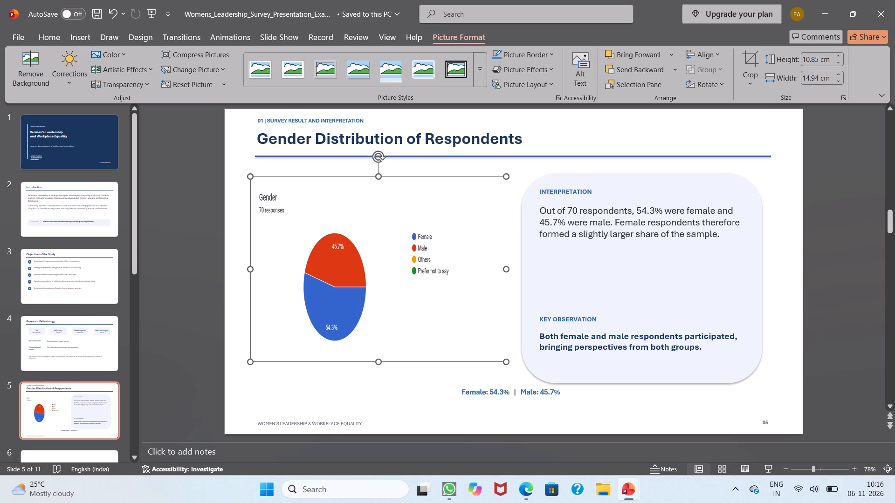
# Resize the Gender chart to about 11 cm high, extending it toward the slide's left margin and lowering it from the title line.
pyautogui.click(572, 314)
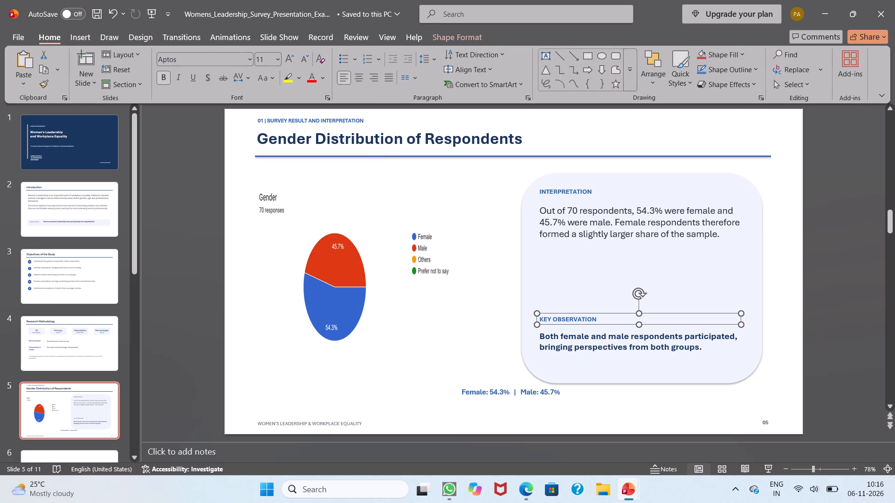
pyautogui.click(530, 183)
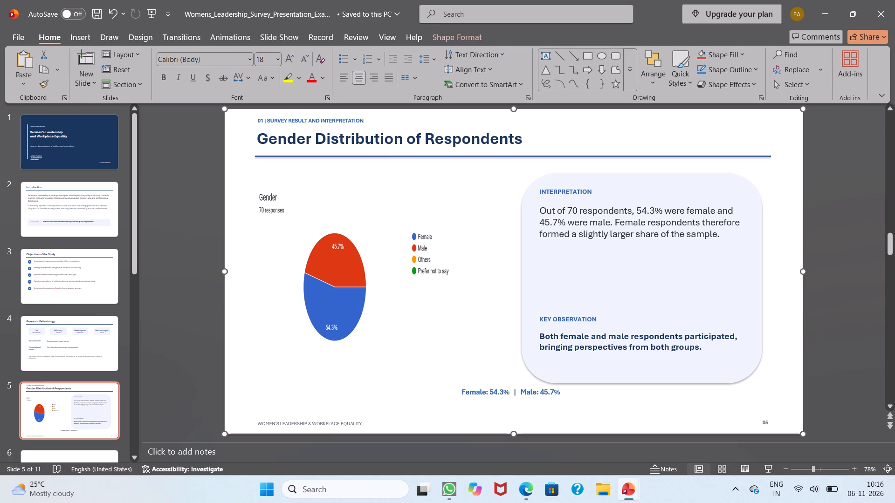
pyautogui.click(388, 298)
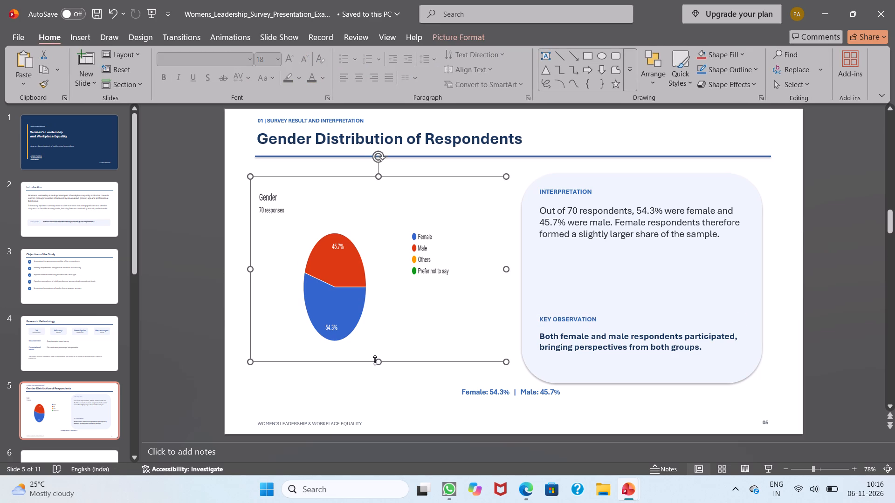
pyautogui.moveTo(375, 360); pyautogui.dragTo(377, 376)
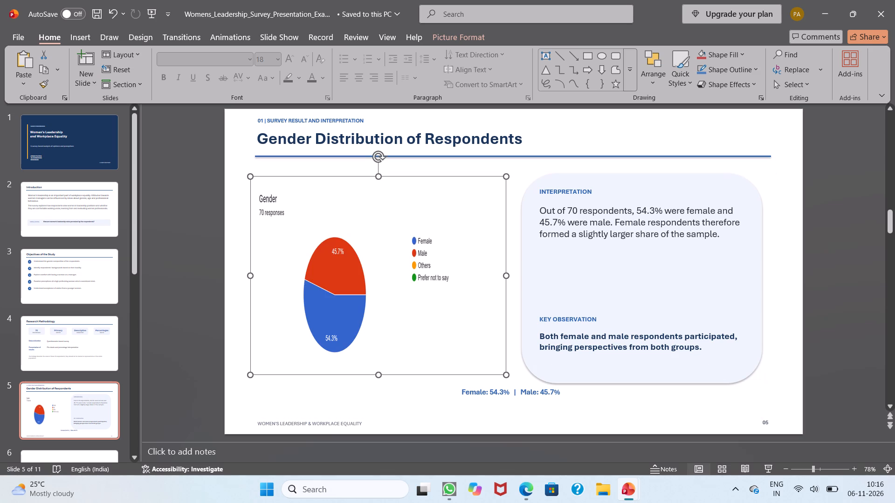
pyautogui.moveTo(250, 276); pyautogui.dragTo(244, 276)
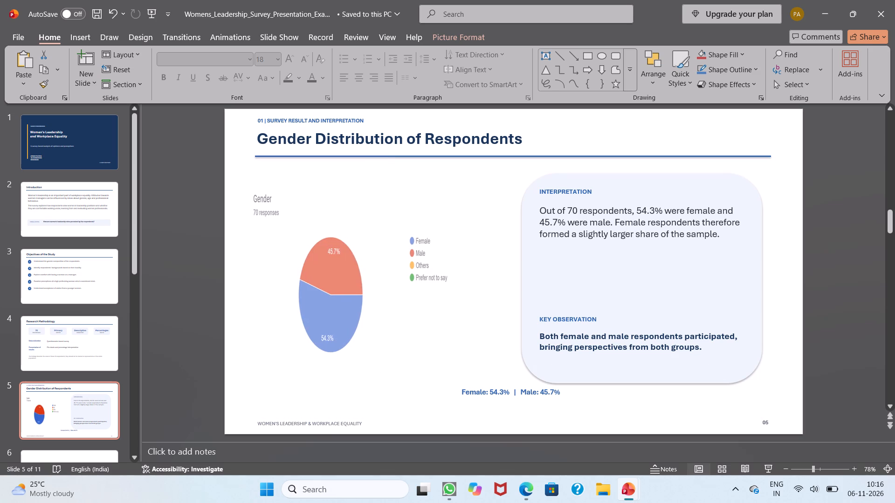
pyautogui.moveTo(244, 276); pyautogui.dragTo(237, 278)
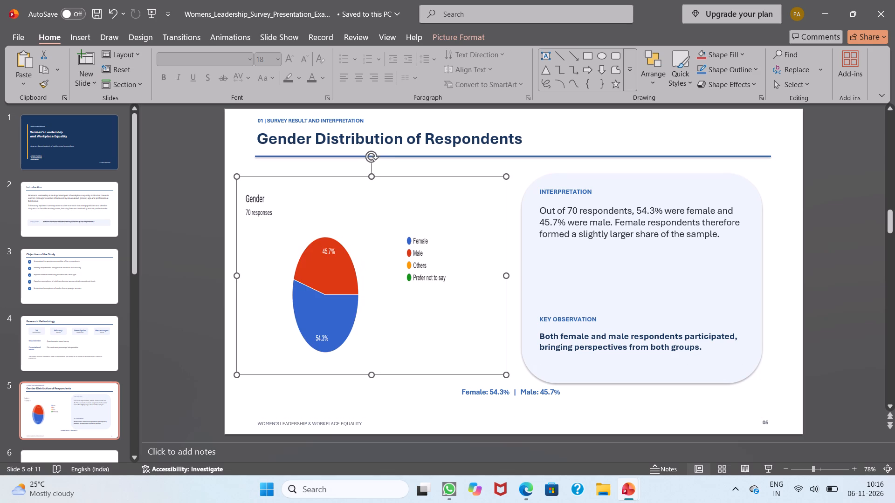
pyautogui.moveTo(370, 176); pyautogui.dragTo(370, 166)
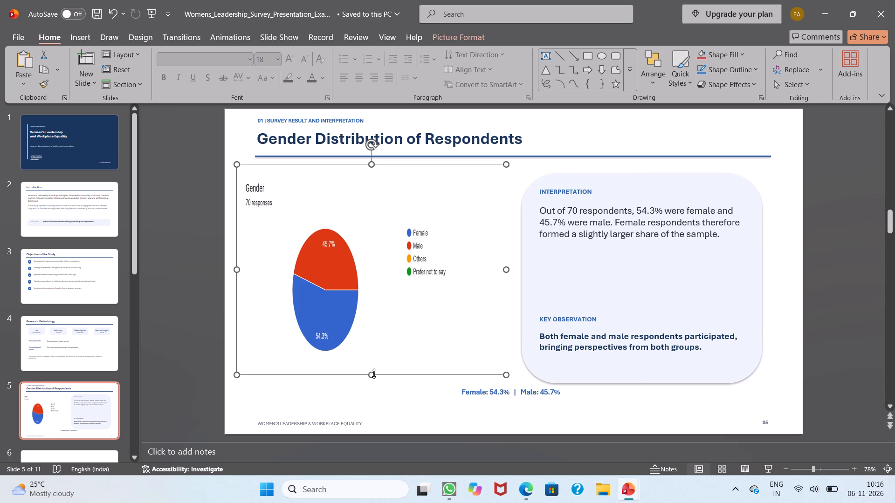
pyautogui.moveTo(374, 376); pyautogui.dragTo(374, 384)
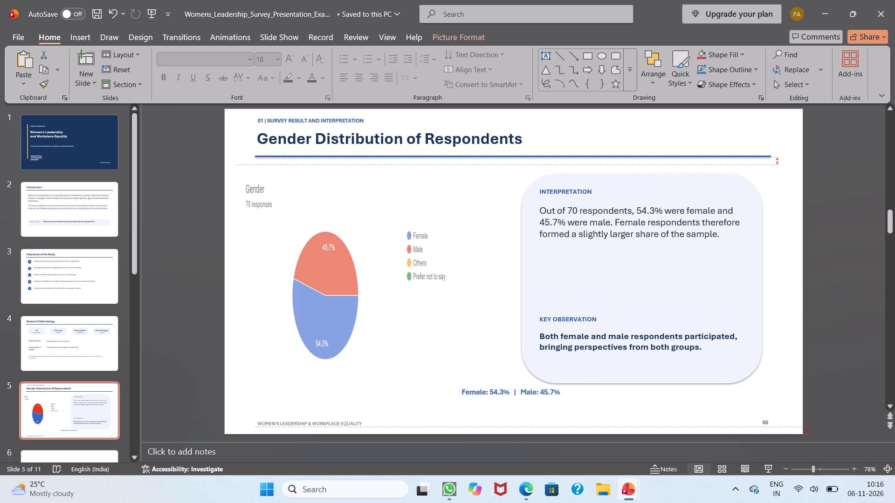
pyautogui.moveTo(374, 384); pyautogui.dragTo(374, 382)
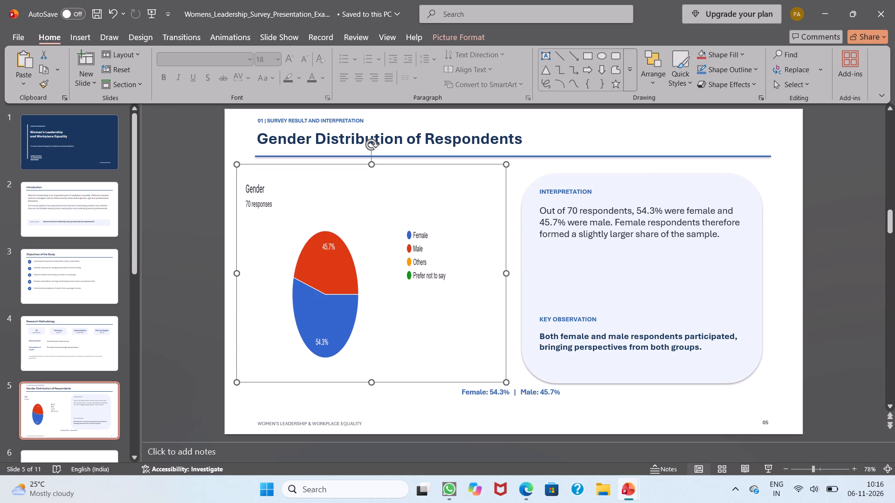
pyautogui.moveTo(373, 382); pyautogui.dragTo(372, 374)
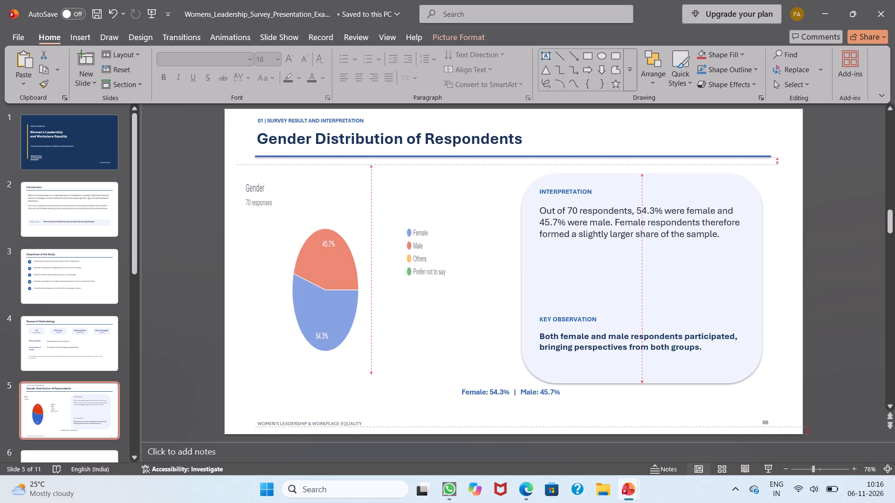
pyautogui.moveTo(372, 374); pyautogui.dragTo(372, 373)
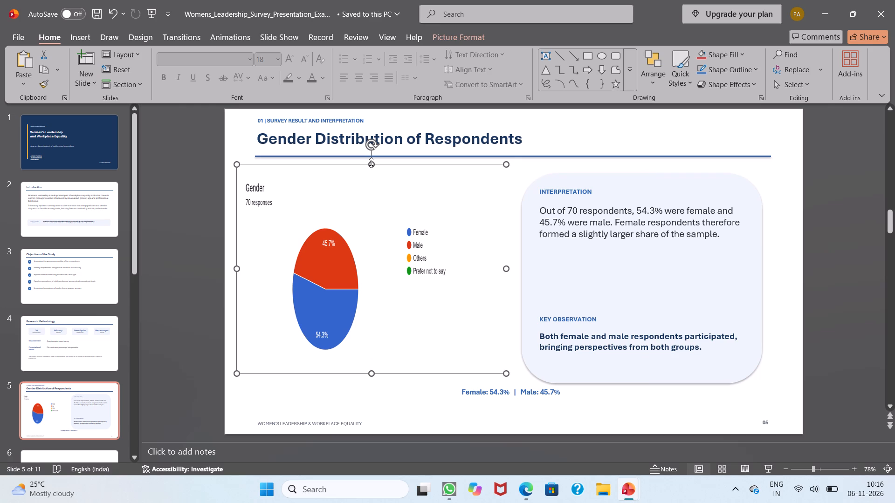
pyautogui.click(371, 163)
pyautogui.moveTo(371, 163); pyautogui.dragTo(378, 184)
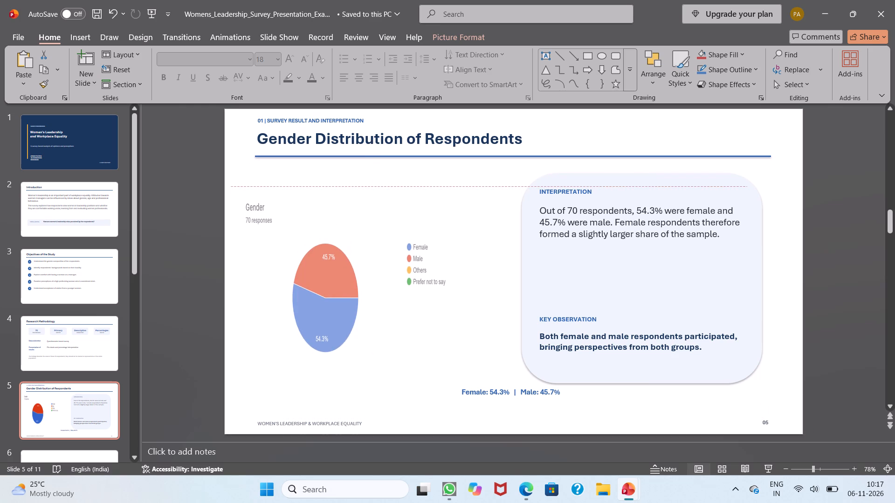
pyautogui.moveTo(378, 184); pyautogui.dragTo(378, 183)
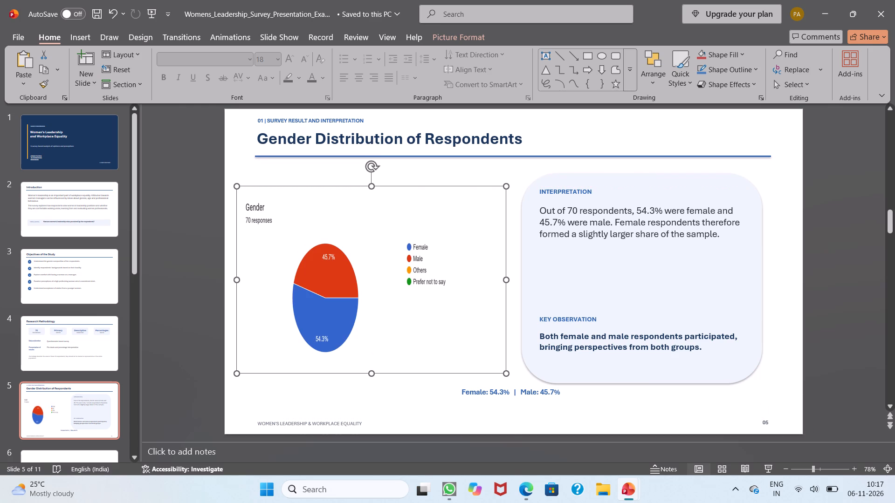
pyautogui.click(565, 412)
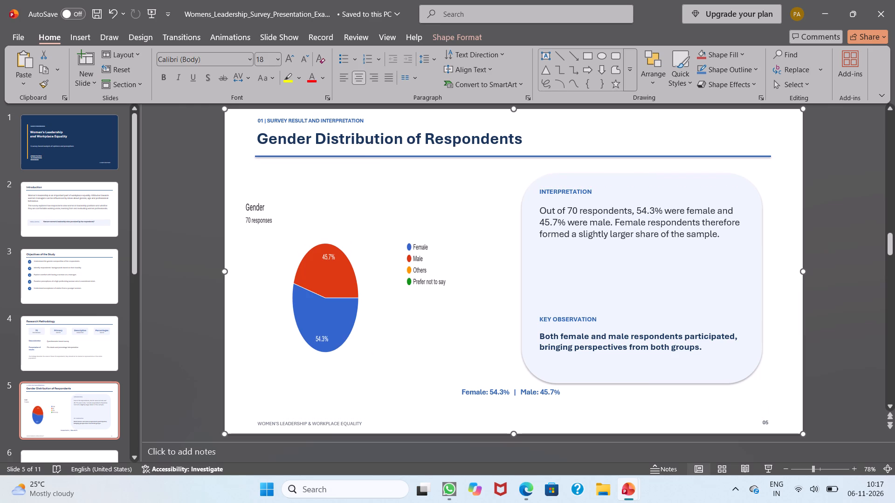
# Widen the Gender chart to about 16.4 cm, bringing its right edge close to the Interpretation box.
pyautogui.click(293, 271)
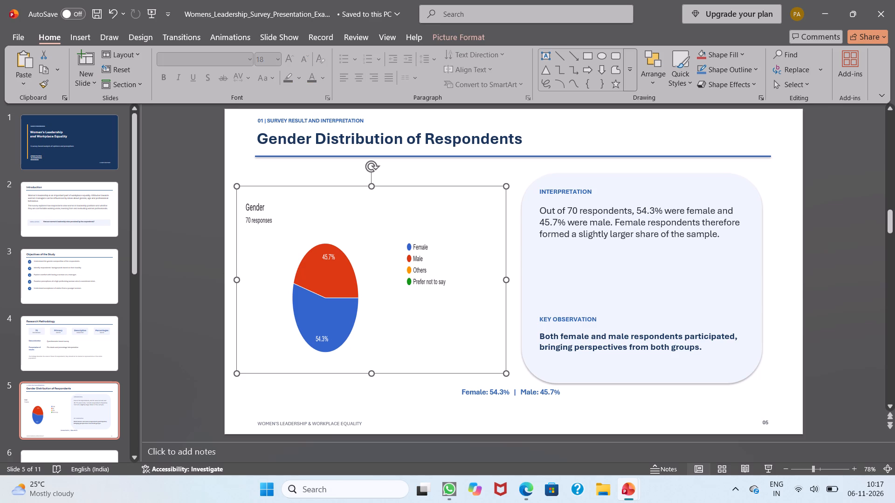
pyautogui.moveTo(507, 280); pyautogui.dragTo(518, 277)
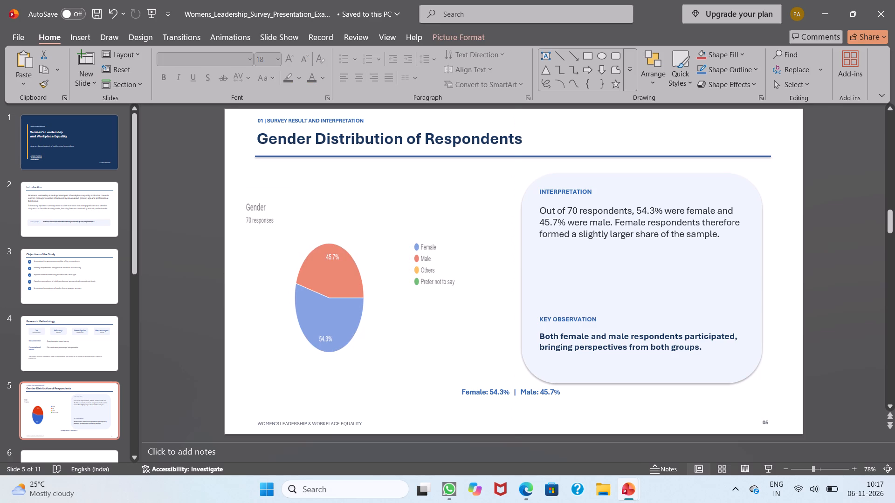
pyautogui.moveTo(518, 277); pyautogui.dragTo(517, 277)
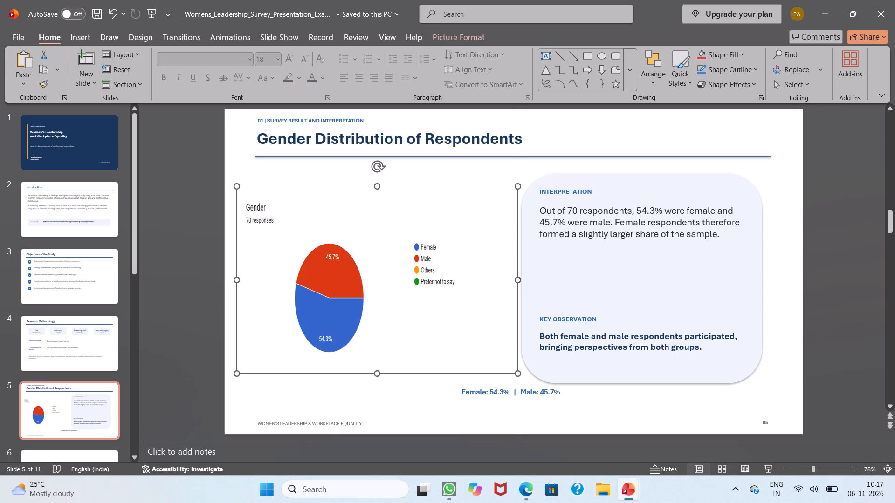
pyautogui.click(381, 414)
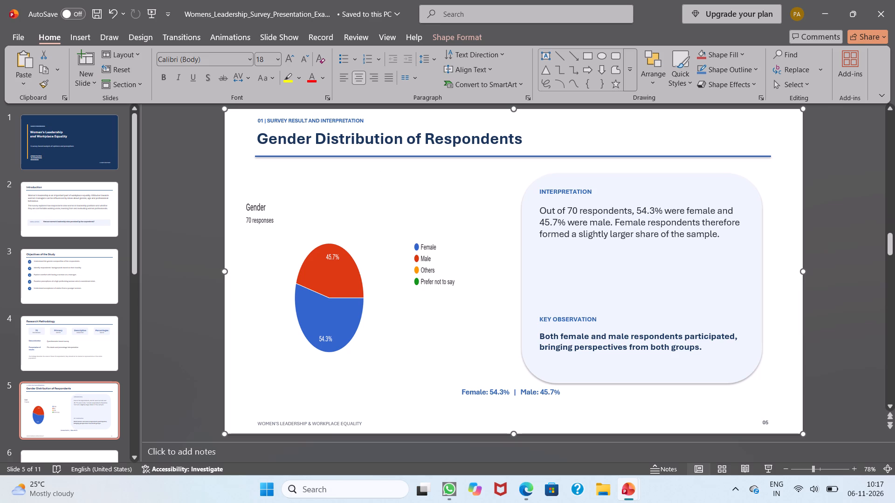
# Enlarge the Gender chart proportionally from its top-left corner until its left side reaches the slide's left edge.
pyautogui.doubleClick(350, 291)
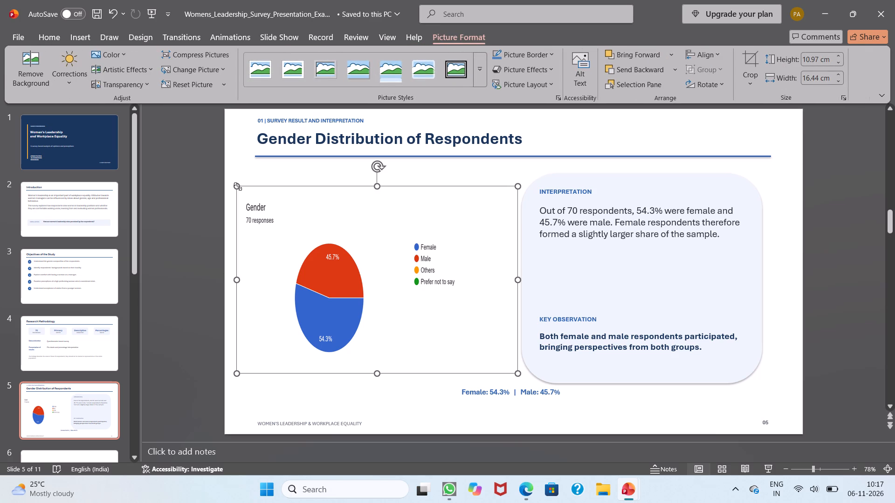
pyautogui.moveTo(238, 186); pyautogui.dragTo(253, 179)
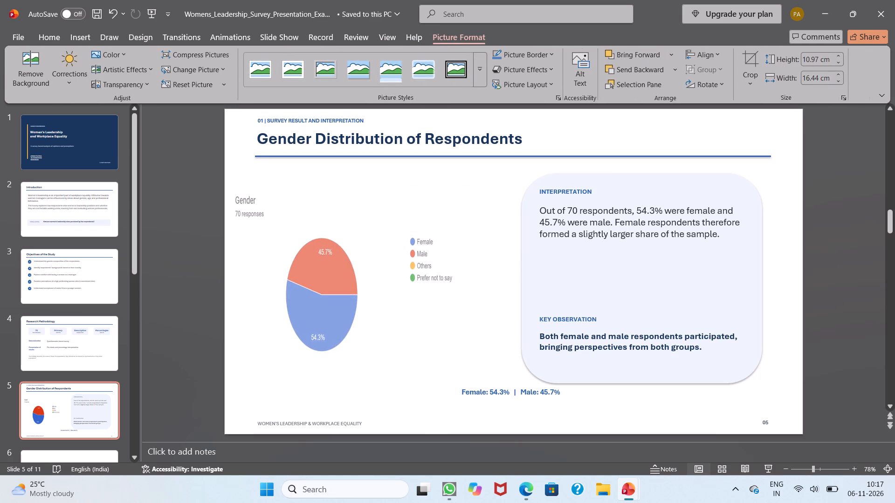
pyautogui.moveTo(253, 179); pyautogui.dragTo(257, 177)
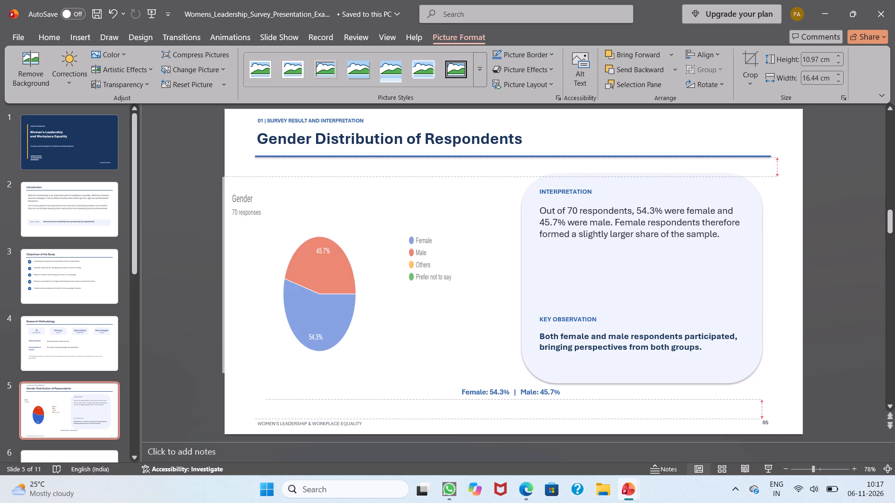
pyautogui.moveTo(257, 177); pyautogui.dragTo(262, 177)
pyautogui.moveTo(262, 177); pyautogui.dragTo(266, 177)
pyautogui.moveTo(266, 177); pyautogui.dragTo(266, 178)
pyautogui.click(444, 428)
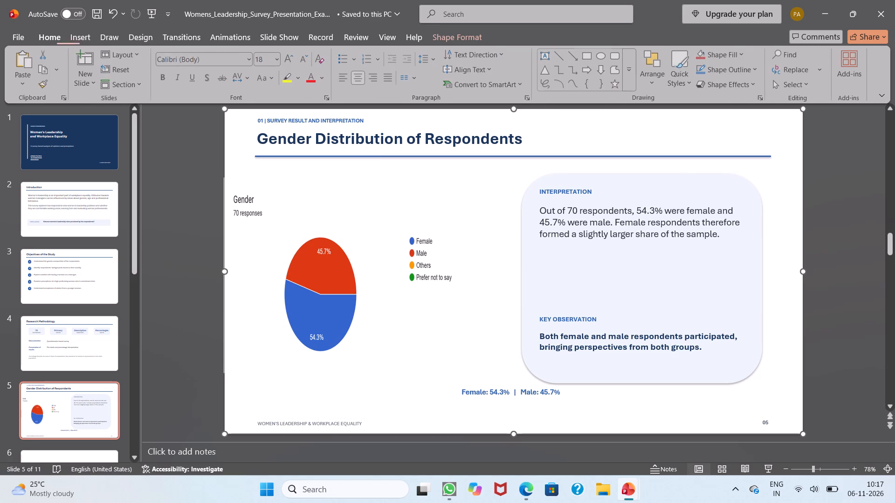
# Bring the Gender chart's left side back inside the slide and extend its top-right corner to the Interpretation box's edge.
pyautogui.click(331, 326)
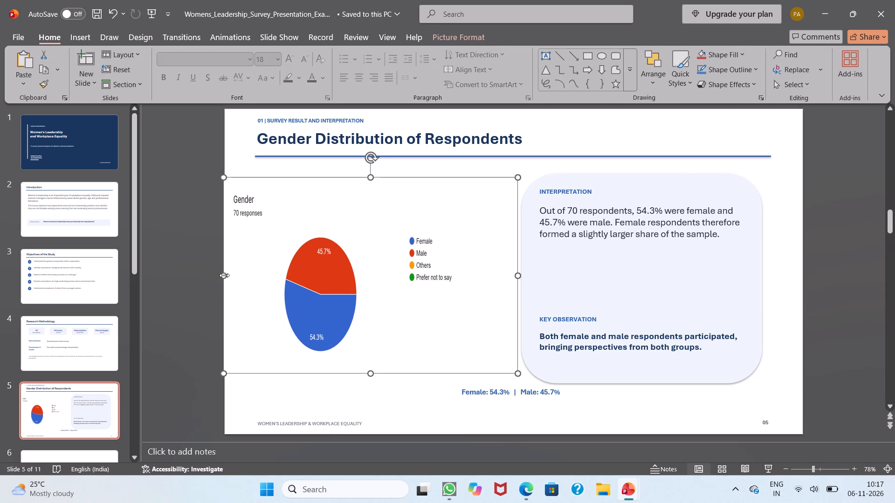
pyautogui.moveTo(224, 275); pyautogui.dragTo(231, 270)
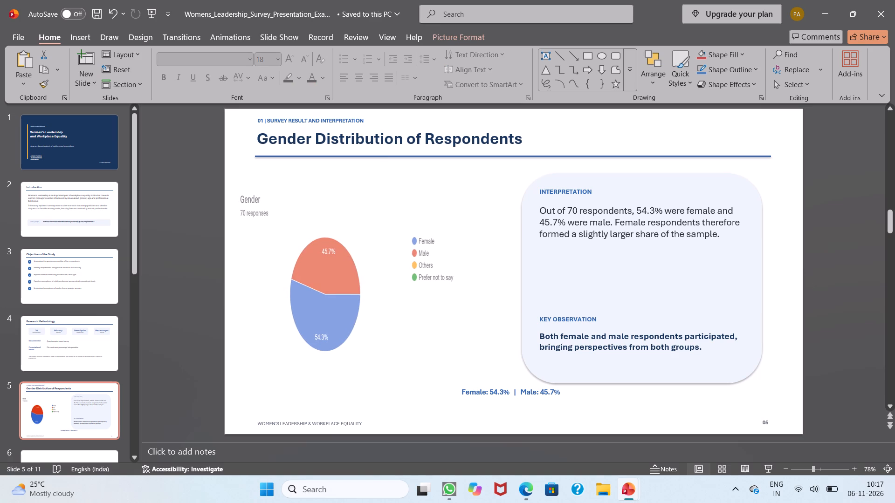
pyautogui.moveTo(231, 270); pyautogui.dragTo(231, 269)
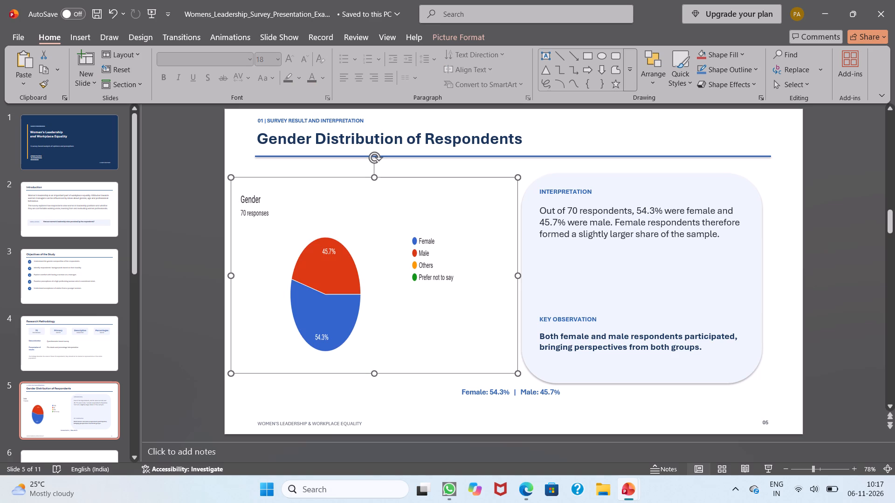
pyautogui.moveTo(521, 176); pyautogui.dragTo(521, 188)
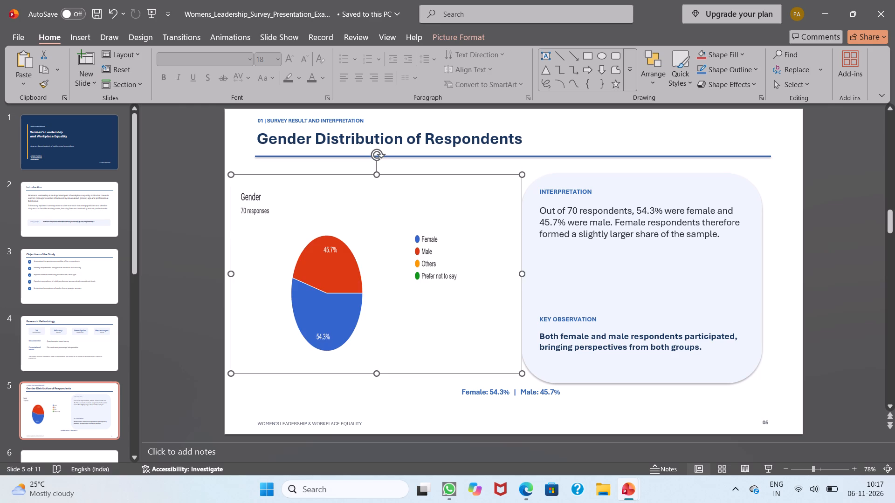
pyautogui.click(426, 408)
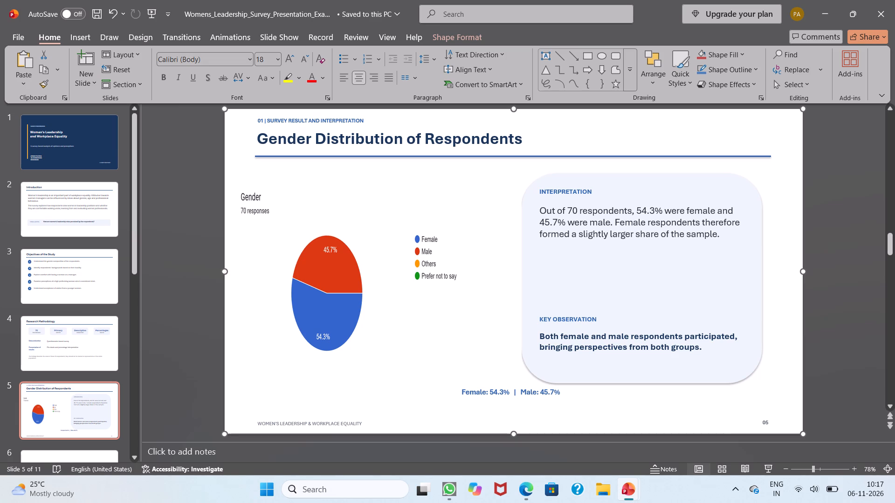
# Delete the "WOMEN'S LEADERSHIP & WORKPLACE EQUALITY" footer from the Gender Distribution of Respondents slide.
pyautogui.click(346, 420)
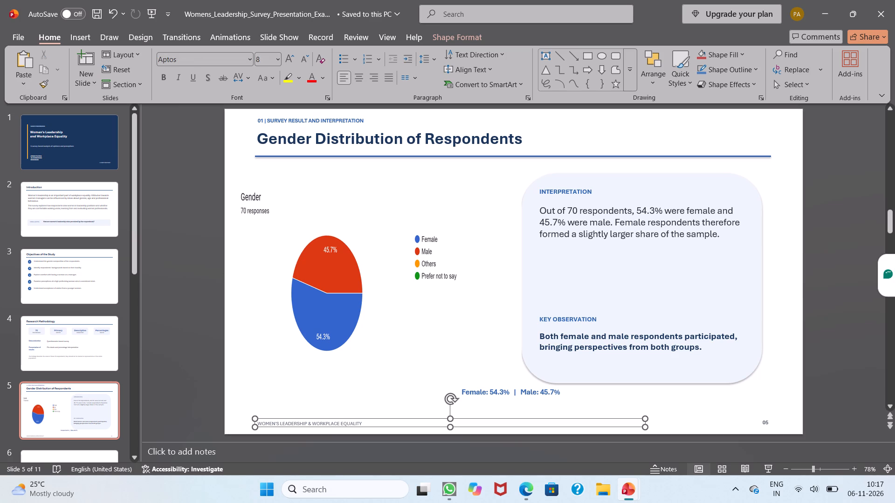
pyautogui.click(369, 422)
pyautogui.press('BackSpace')
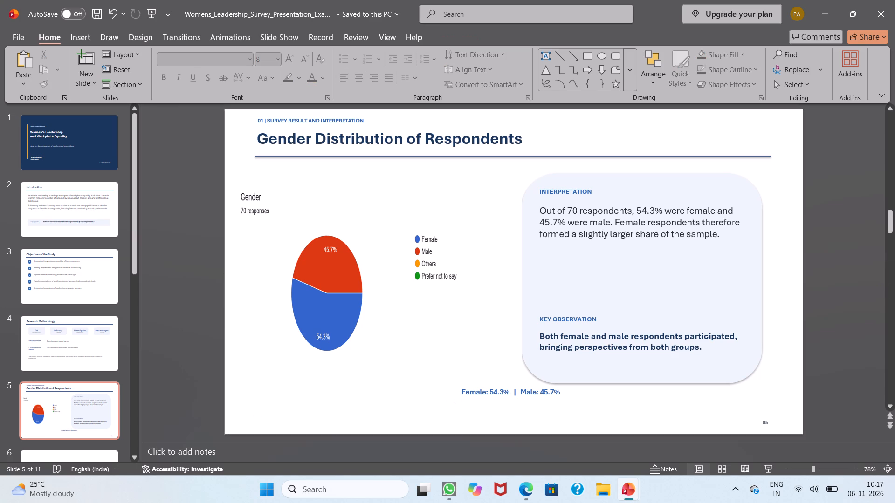
# Delete the slide number 05 from the Gender Distribution of Respondents slide.
pyautogui.click(765, 423)
pyautogui.press('BackSpace')
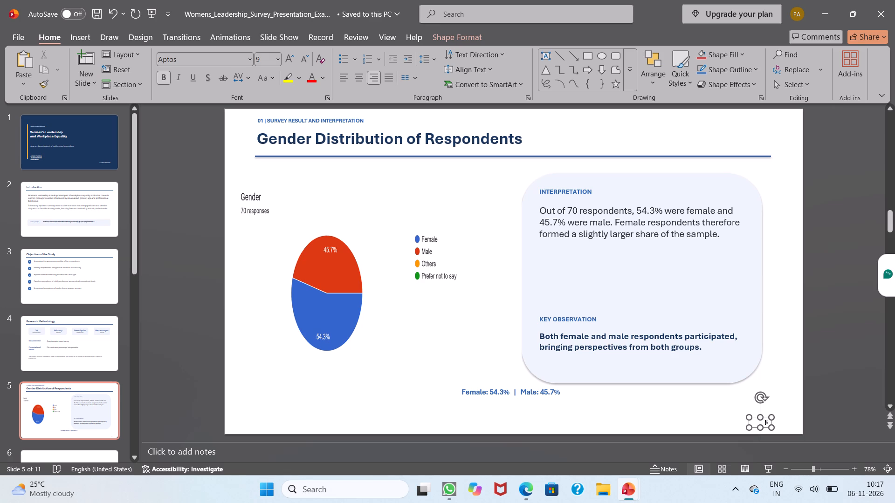
pyautogui.click(767, 421)
pyautogui.press('BackSpace')
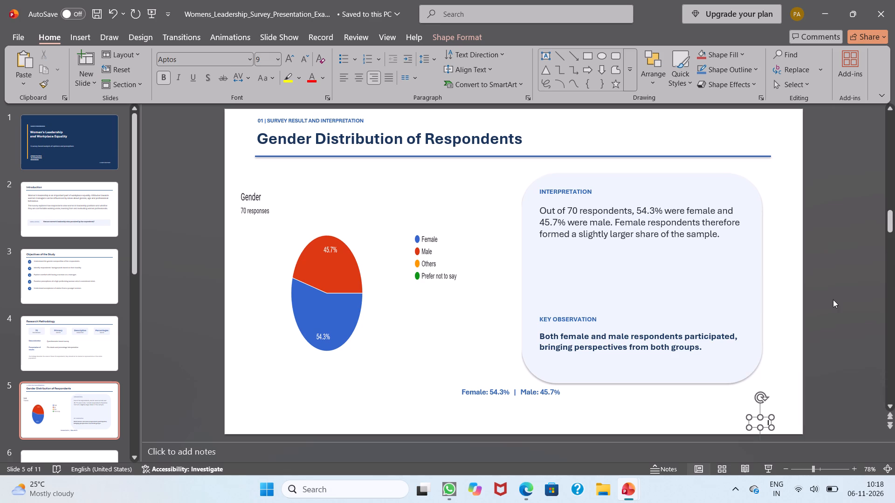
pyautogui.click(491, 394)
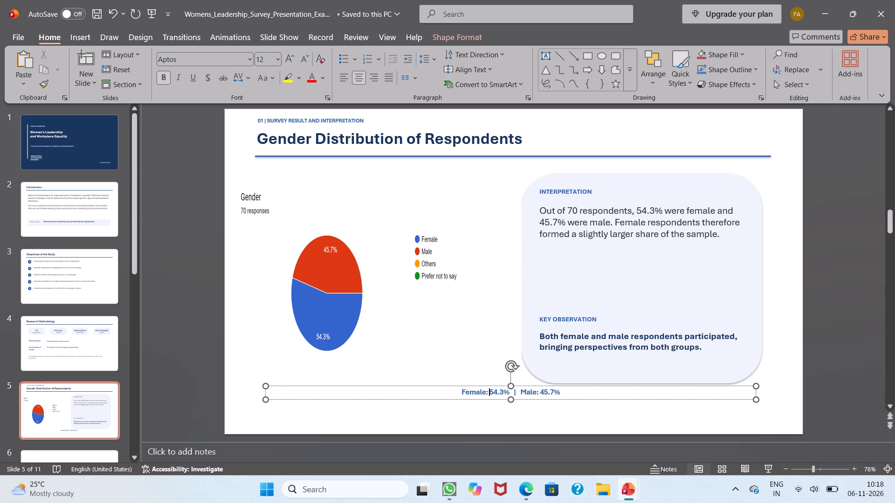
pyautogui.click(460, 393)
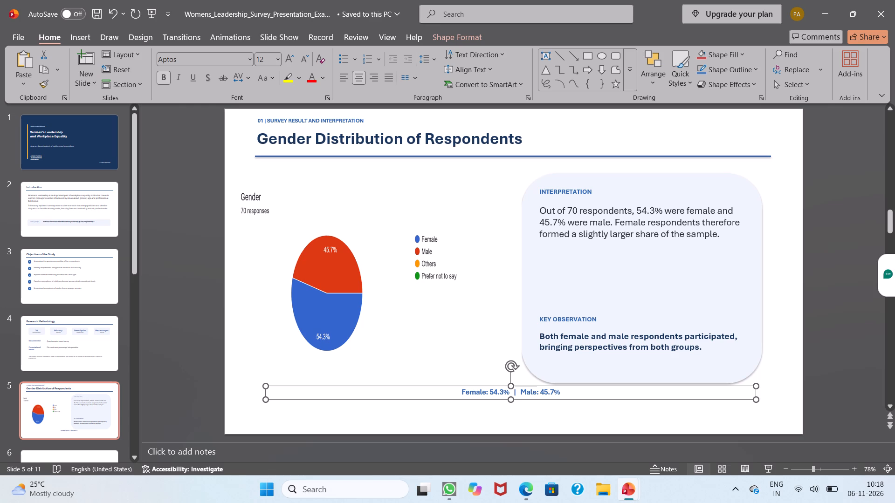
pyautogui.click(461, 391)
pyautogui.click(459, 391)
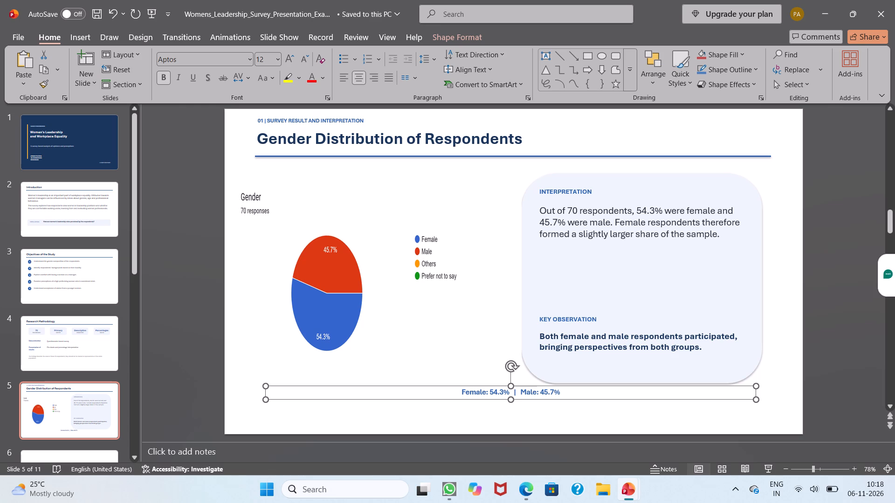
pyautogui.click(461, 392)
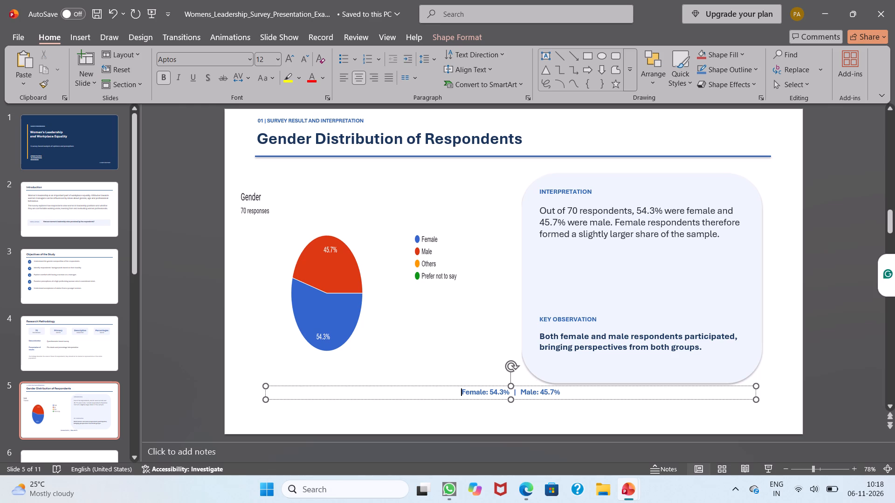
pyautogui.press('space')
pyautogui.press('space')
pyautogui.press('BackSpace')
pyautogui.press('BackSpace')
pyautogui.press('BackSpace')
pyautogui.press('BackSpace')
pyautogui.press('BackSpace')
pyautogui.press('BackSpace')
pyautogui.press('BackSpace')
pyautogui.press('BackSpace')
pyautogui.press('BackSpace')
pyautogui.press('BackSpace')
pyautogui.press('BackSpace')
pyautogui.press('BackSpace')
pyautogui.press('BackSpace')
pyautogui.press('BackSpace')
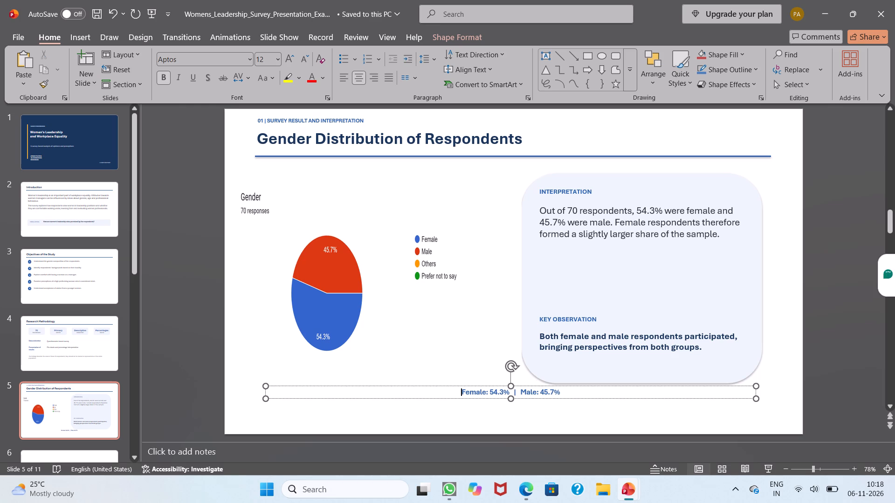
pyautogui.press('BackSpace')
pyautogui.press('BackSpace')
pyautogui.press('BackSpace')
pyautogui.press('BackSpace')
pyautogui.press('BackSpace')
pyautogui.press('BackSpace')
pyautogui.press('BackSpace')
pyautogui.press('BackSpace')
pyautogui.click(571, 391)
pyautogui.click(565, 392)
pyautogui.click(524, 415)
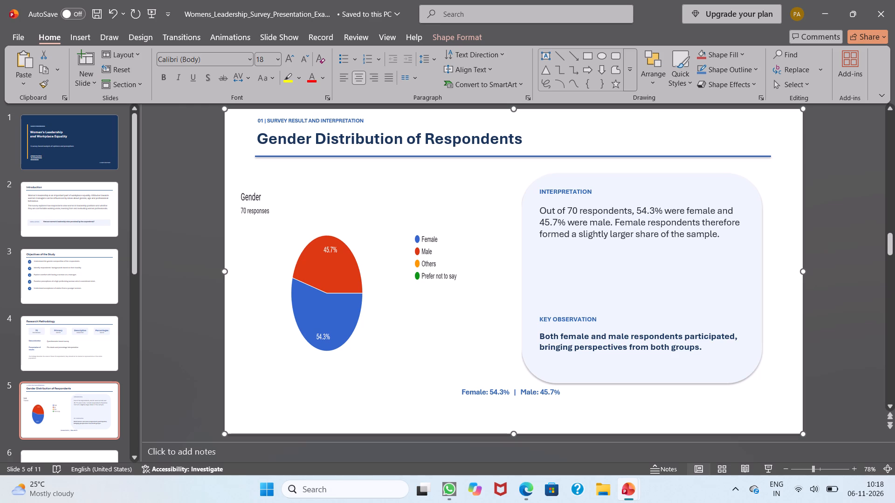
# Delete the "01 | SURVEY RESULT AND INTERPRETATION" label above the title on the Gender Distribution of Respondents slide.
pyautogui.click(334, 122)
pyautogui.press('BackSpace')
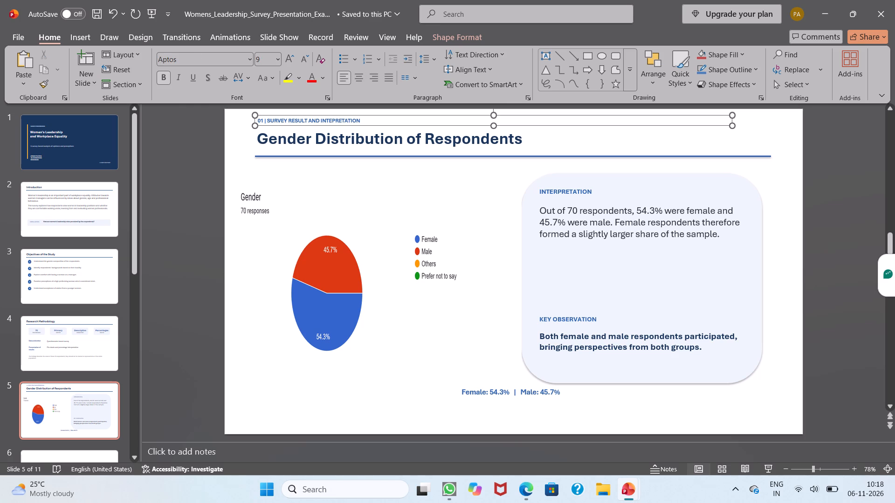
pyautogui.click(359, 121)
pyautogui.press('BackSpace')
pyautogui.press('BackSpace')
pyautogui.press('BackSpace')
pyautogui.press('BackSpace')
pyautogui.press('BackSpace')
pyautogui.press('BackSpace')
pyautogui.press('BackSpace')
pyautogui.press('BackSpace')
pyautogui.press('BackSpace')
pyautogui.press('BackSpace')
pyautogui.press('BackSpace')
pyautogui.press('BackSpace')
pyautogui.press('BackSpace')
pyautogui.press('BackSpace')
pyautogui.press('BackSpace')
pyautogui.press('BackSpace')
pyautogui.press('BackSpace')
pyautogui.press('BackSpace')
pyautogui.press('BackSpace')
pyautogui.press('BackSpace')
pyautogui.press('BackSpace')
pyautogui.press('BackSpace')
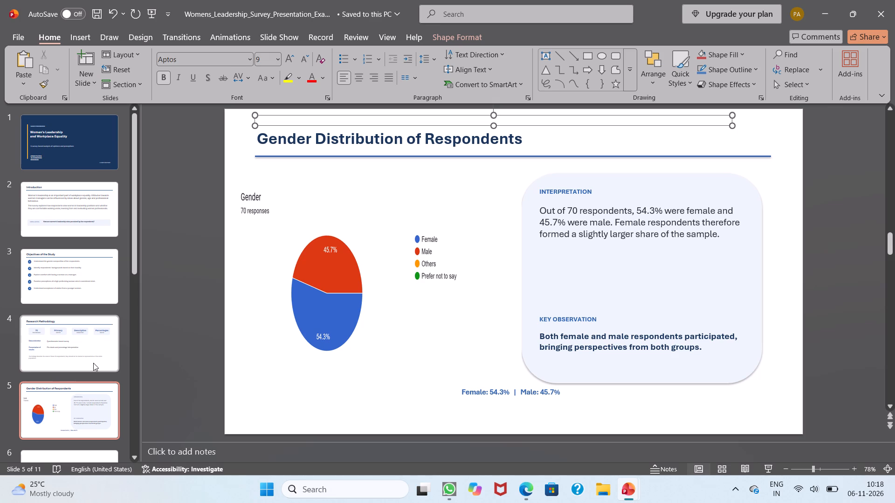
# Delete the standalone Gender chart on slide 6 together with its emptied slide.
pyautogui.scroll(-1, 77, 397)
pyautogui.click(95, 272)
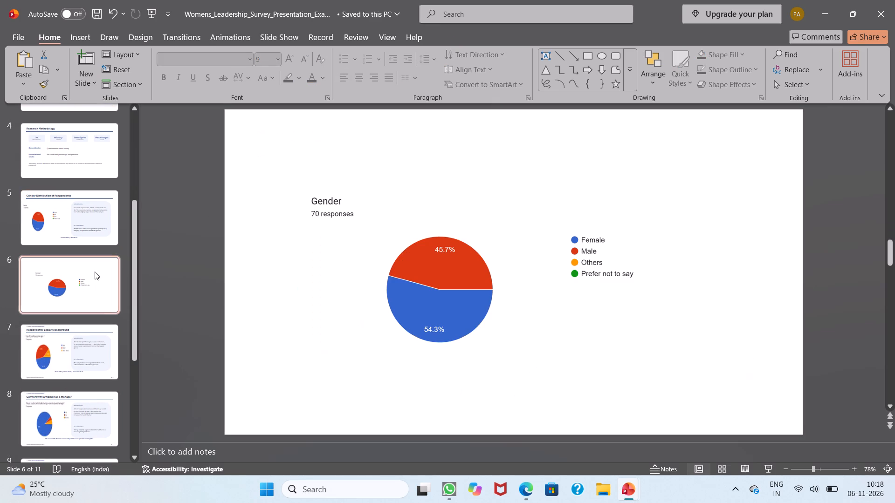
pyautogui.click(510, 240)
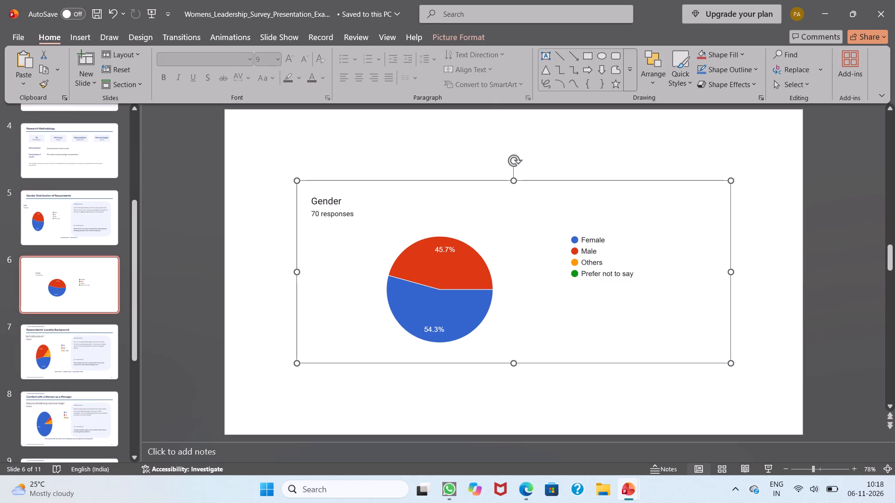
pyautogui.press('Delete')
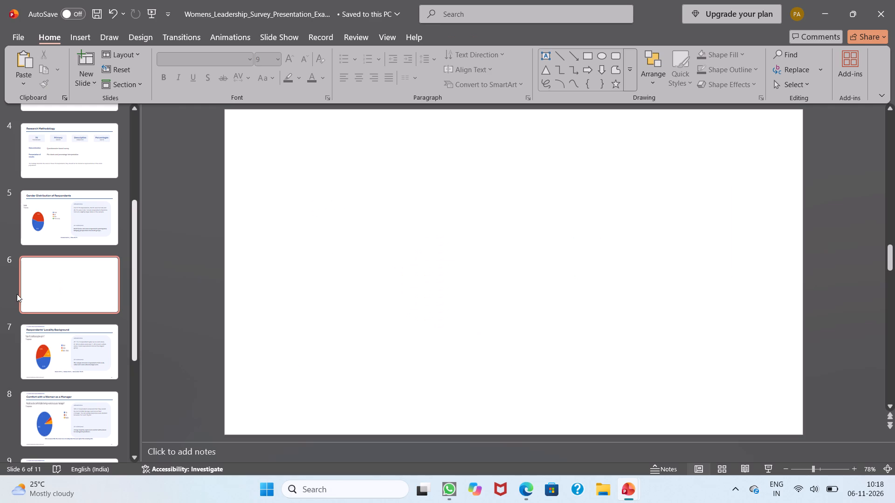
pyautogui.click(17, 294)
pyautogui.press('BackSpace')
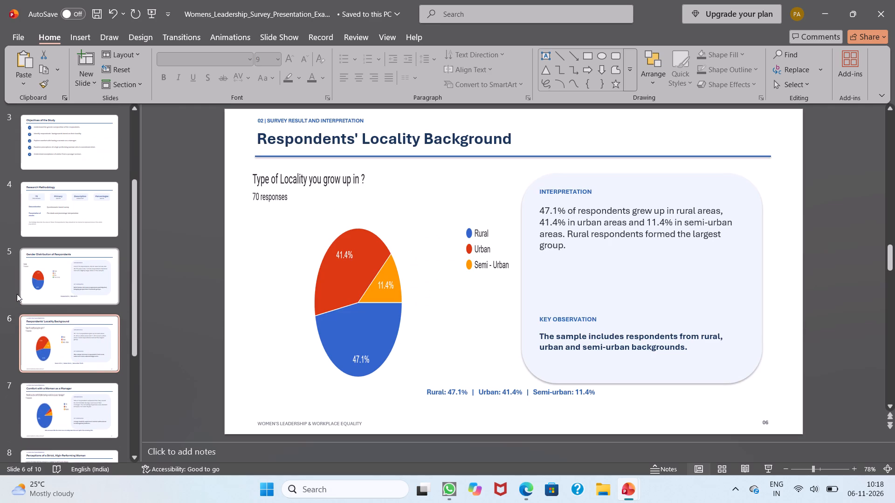
# Undo all recent edits, including the slide 6 deletion, the slide 5 label, footer and slide number deletions, and the Gender chart resizing.
pyautogui.click(82, 284)
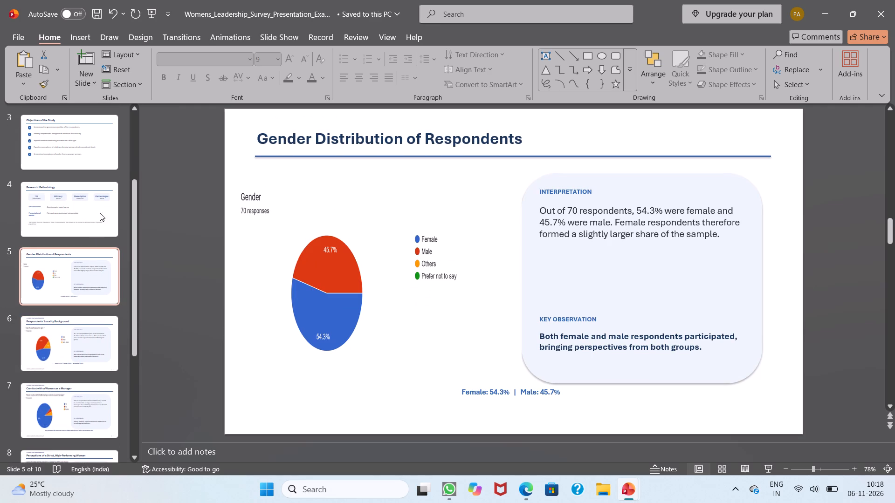
pyautogui.click(72, 359)
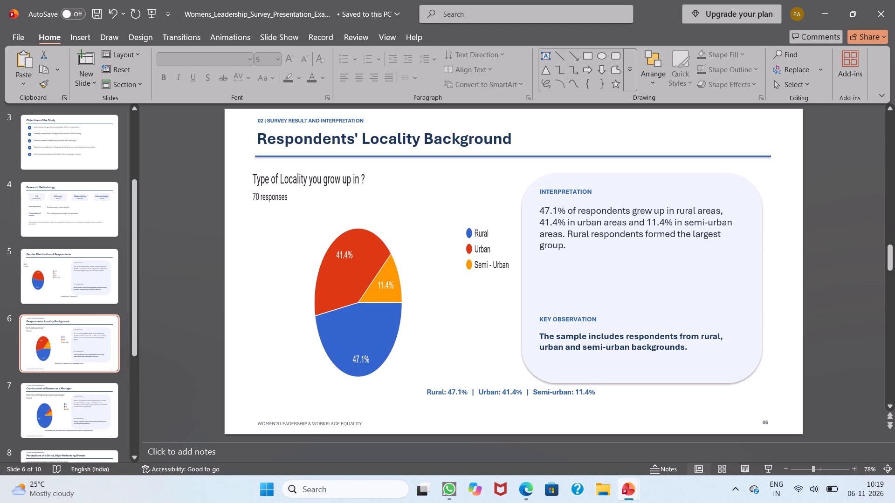
pyautogui.click(85, 273)
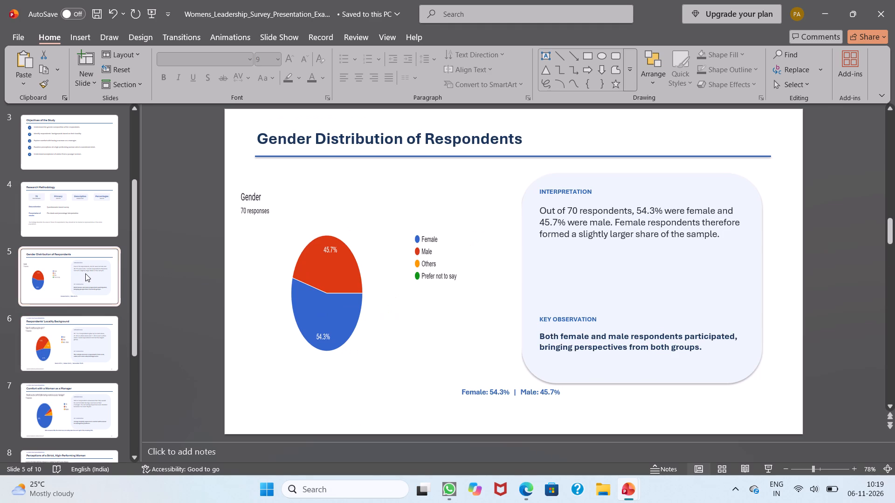
pyautogui.click(109, 11)
pyautogui.click(109, 11)
pyautogui.click(109, 11)
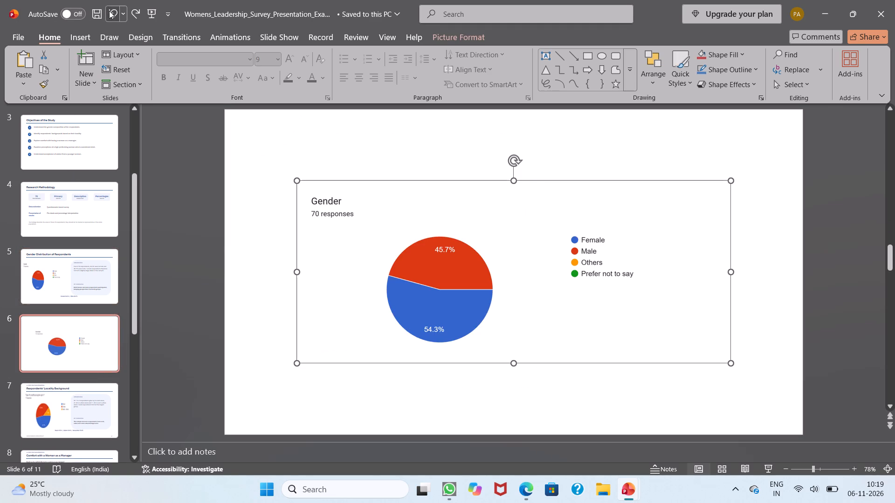
pyautogui.click(109, 11)
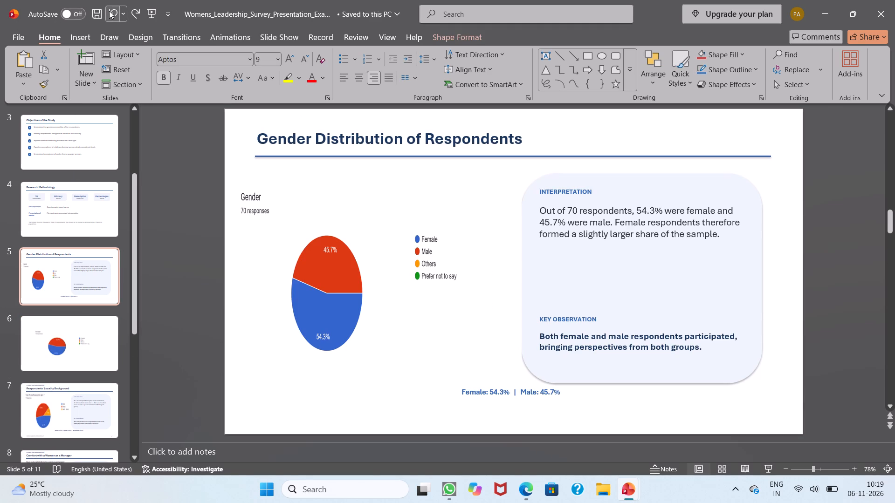
pyautogui.click(109, 11)
pyautogui.click(109, 11)
pyautogui.click(109, 11)
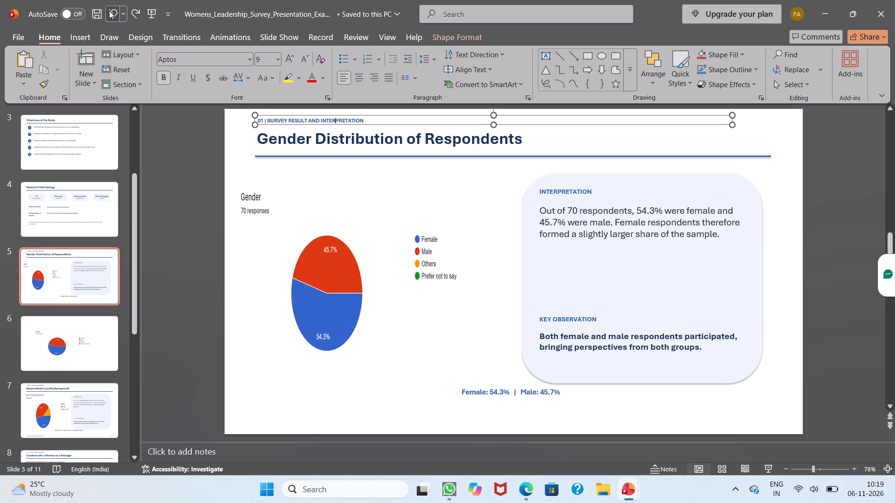
pyautogui.click(109, 11)
pyautogui.click(109, 11)
pyautogui.click(109, 11)
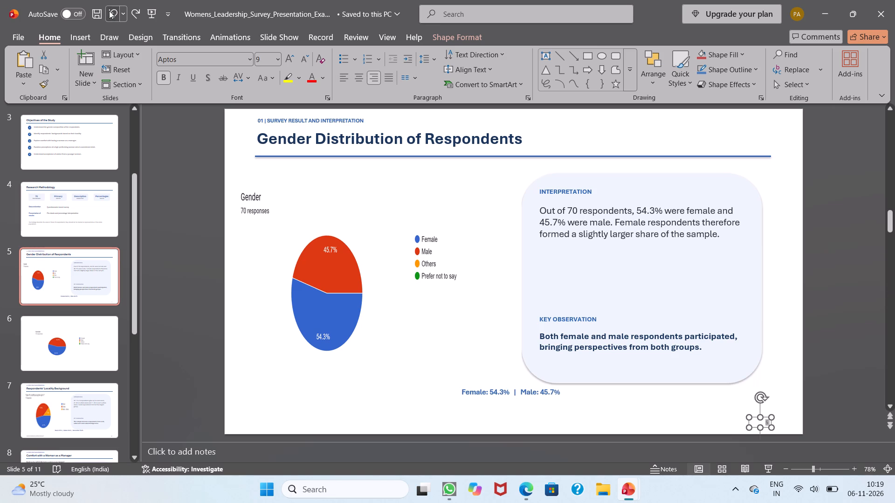
pyautogui.click(109, 11)
pyautogui.click(109, 11)
pyautogui.click(109, 11)
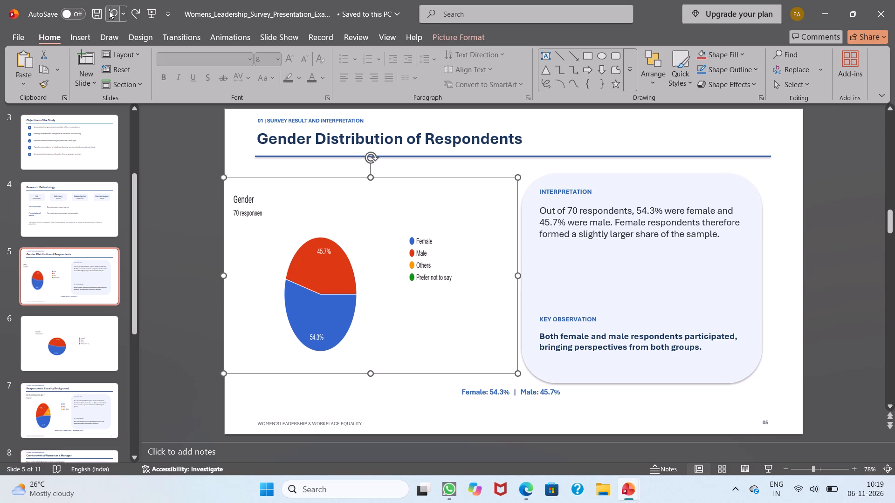
pyautogui.click(109, 11)
pyautogui.click(109, 11)
pyautogui.click(109, 11)
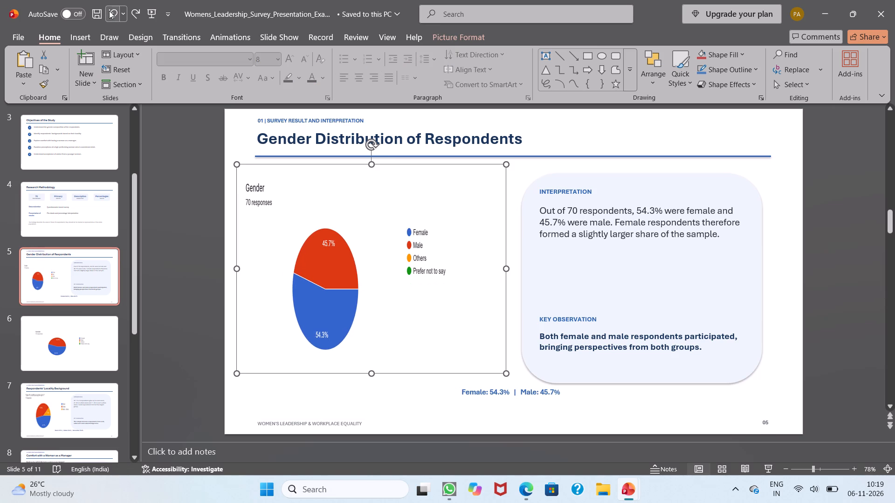
pyautogui.click(109, 11)
pyautogui.click(109, 11)
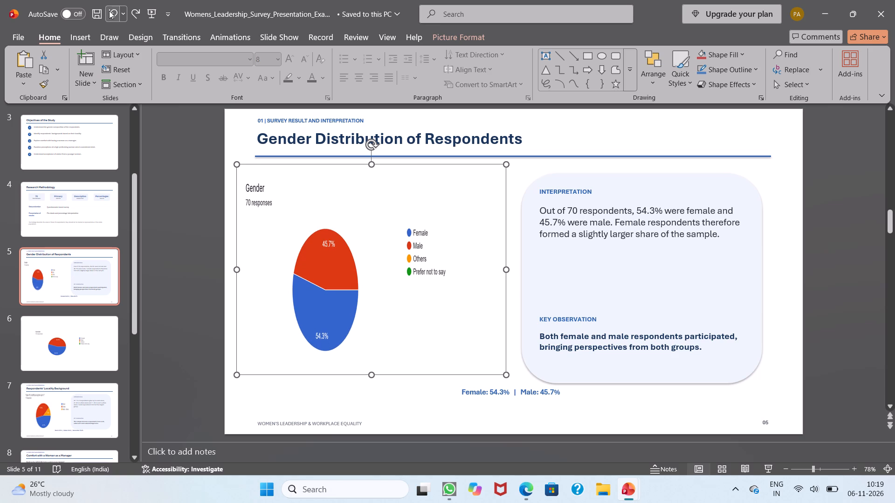
pyautogui.click(109, 11)
pyautogui.click(109, 11)
pyautogui.click(109, 11)
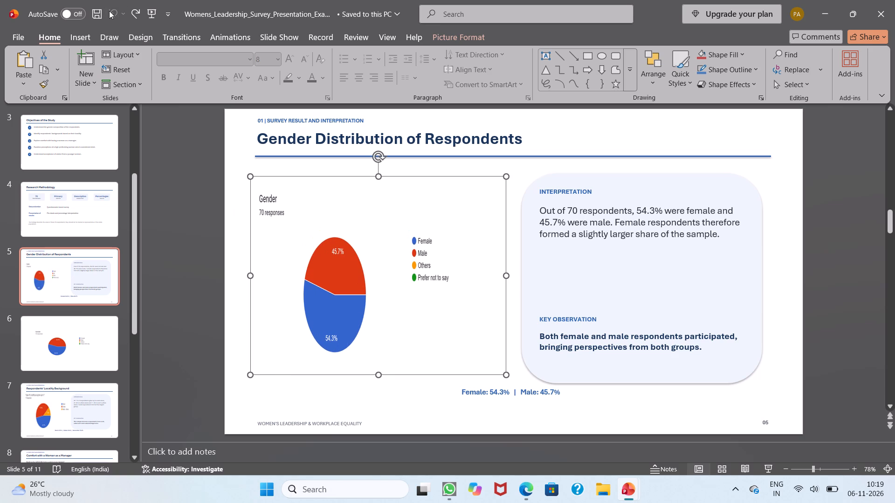
pyautogui.click(109, 11)
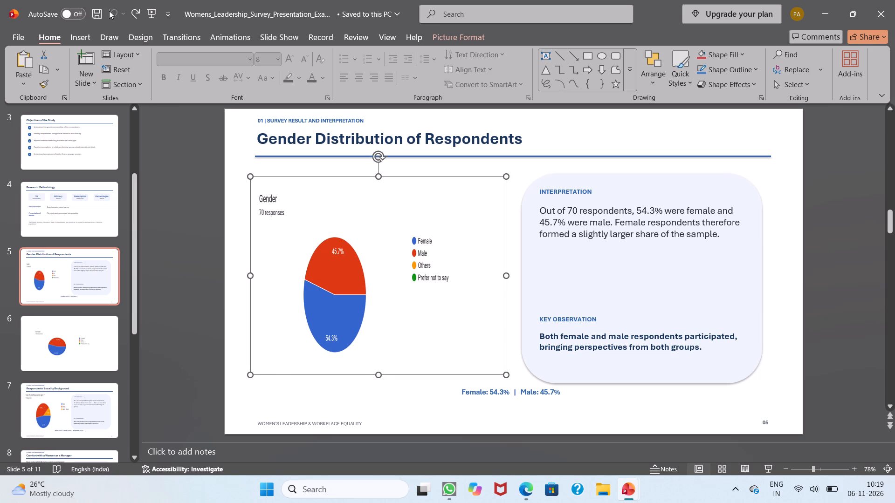
pyautogui.click(113, 16)
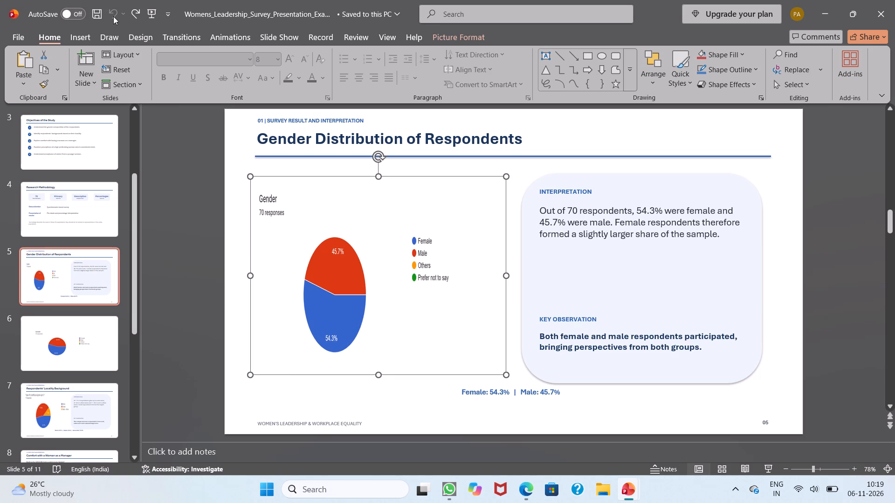
pyautogui.click(113, 16)
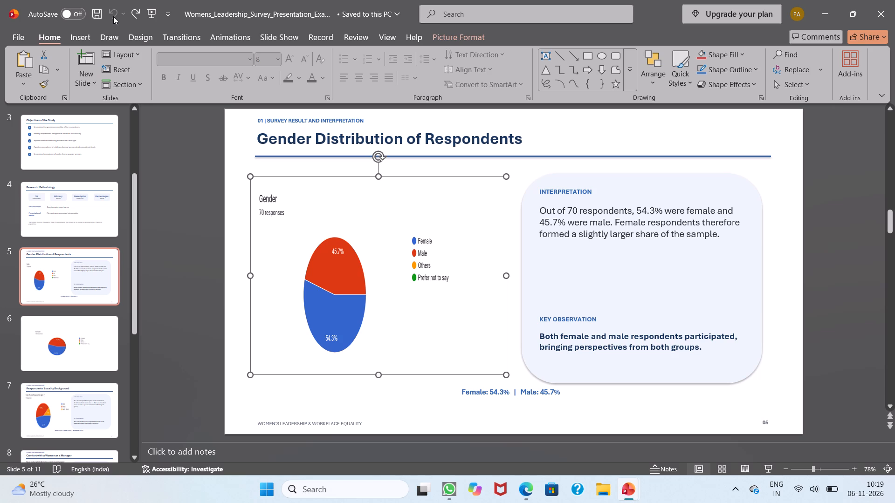
pyautogui.doubleClick(113, 16)
pyautogui.click(220, 274)
pyautogui.click(359, 262)
pyautogui.click(164, 234)
# Delete the standalone Gender chart from slide 6.
pyautogui.click(68, 352)
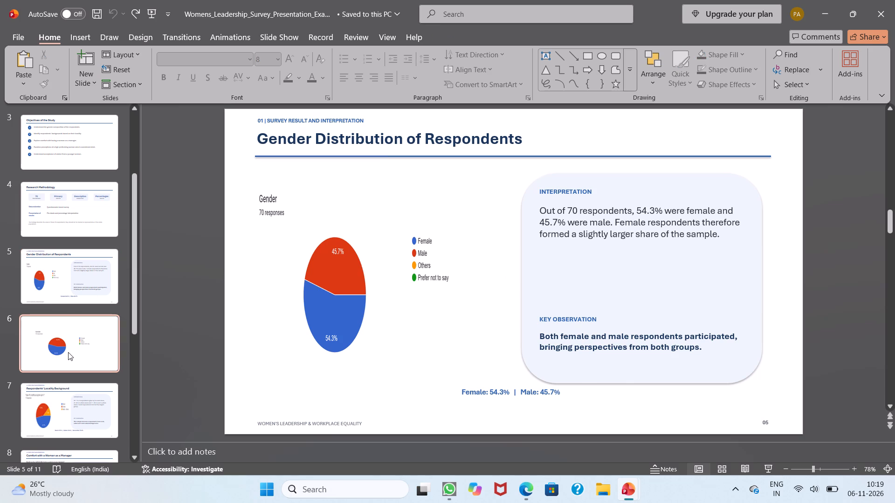
pyautogui.click(558, 267)
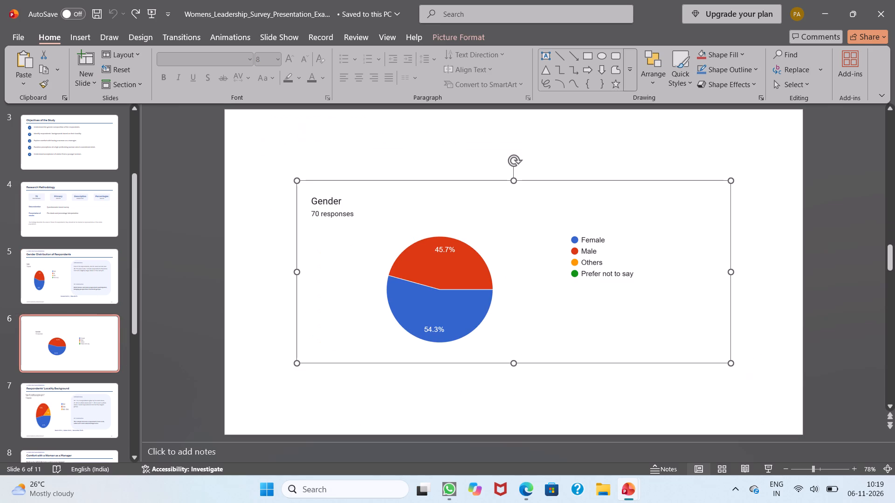
pyautogui.press('BackSpace')
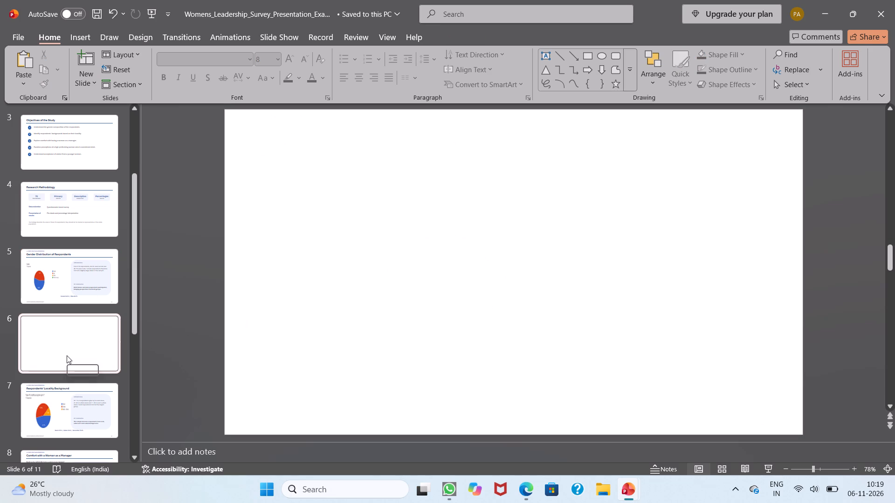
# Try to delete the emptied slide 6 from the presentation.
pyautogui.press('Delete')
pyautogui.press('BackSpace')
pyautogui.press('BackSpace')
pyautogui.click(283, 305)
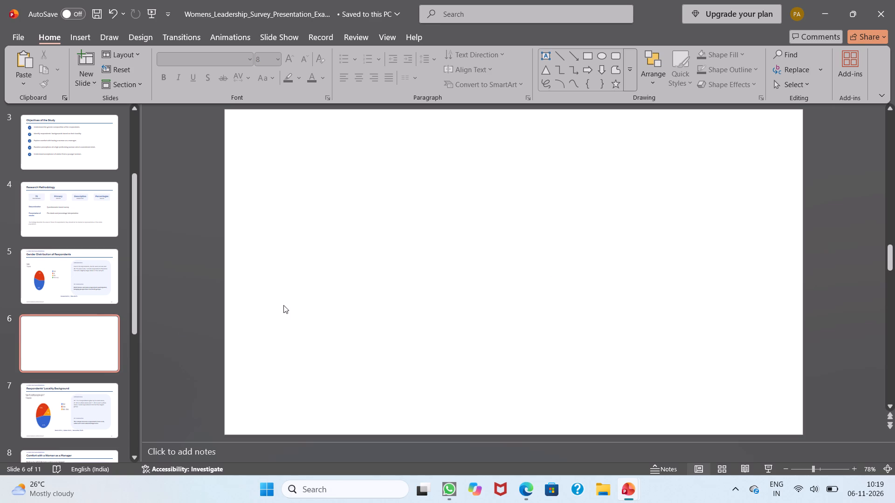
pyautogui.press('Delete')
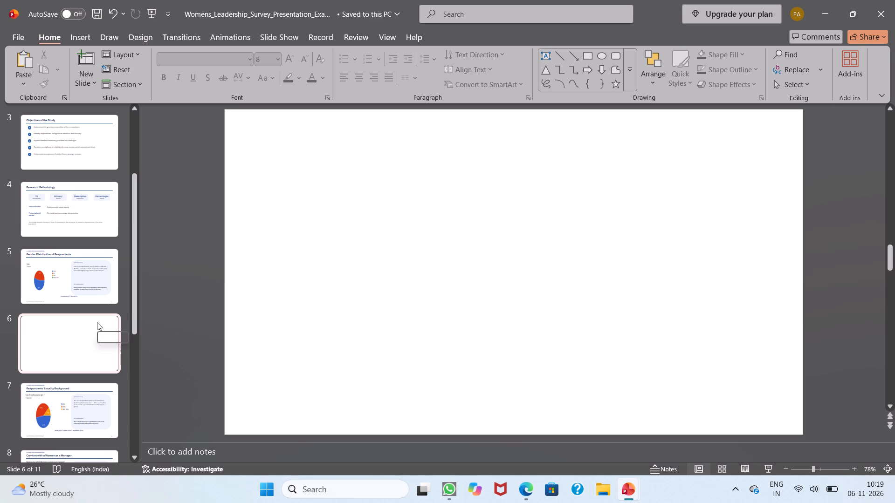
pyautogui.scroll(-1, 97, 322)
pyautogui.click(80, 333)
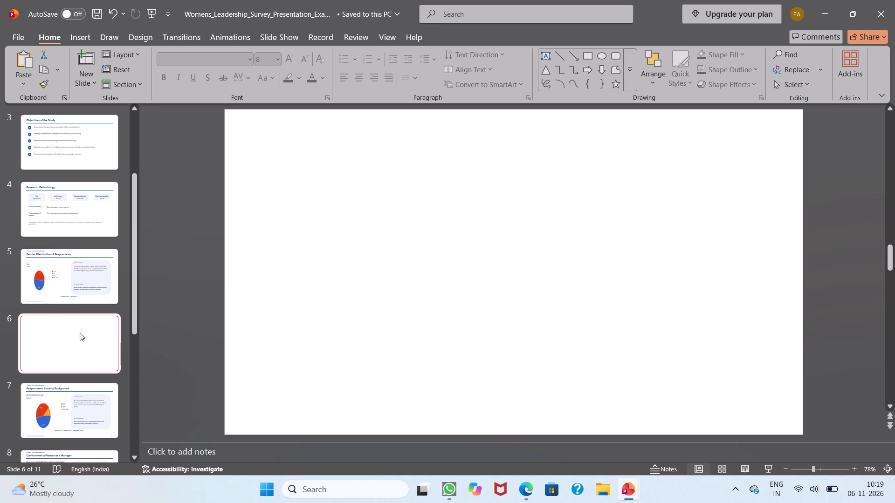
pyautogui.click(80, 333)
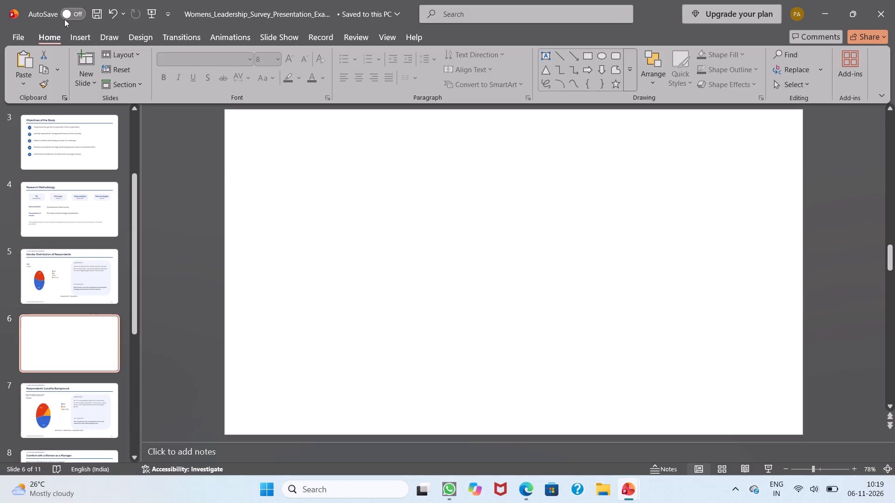
# Turn on AutoSave for the presentation.
pyautogui.click(67, 14)
pyautogui.click(428, 190)
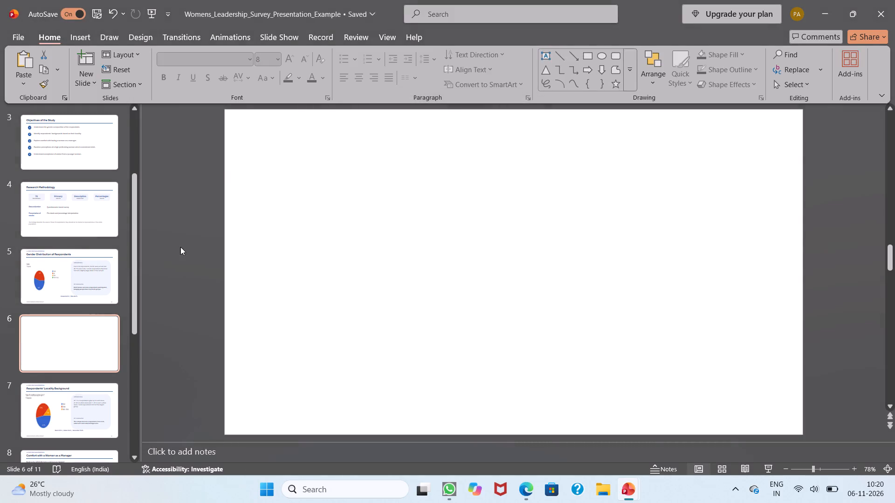
# Delete the blank slide 6 that precedes the Respondents' Locality Background slide.
pyautogui.click(95, 372)
pyautogui.click(97, 347)
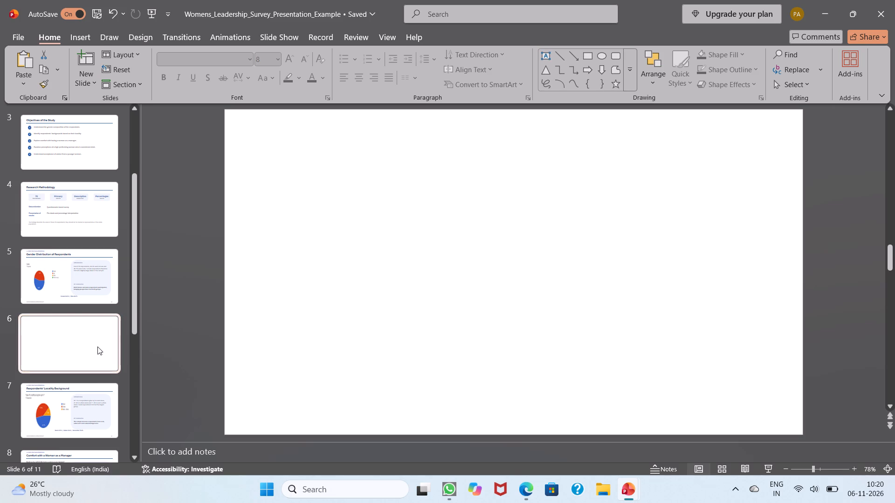
pyautogui.press('BackSpace')
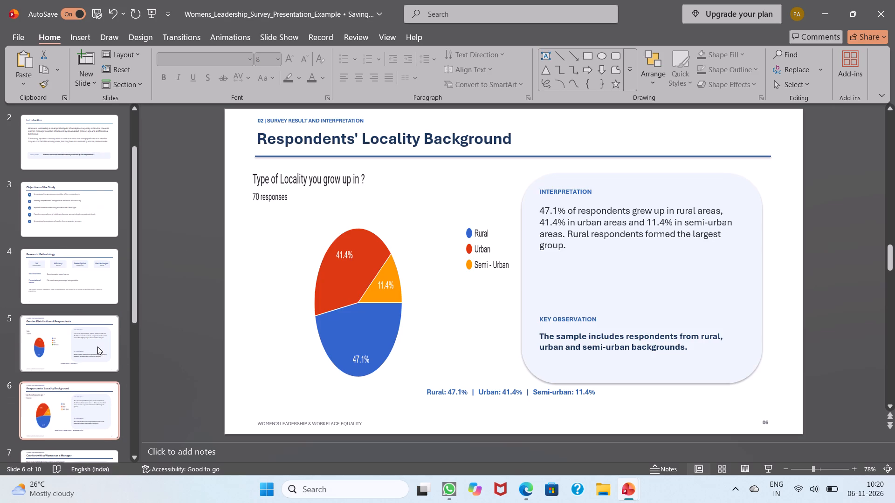
# Delete the "WOMEN'S LEADERSHIP & WORKPLACE EQUALITY" footer from the Gender Distribution of Respondents slide.
pyautogui.click(66, 284)
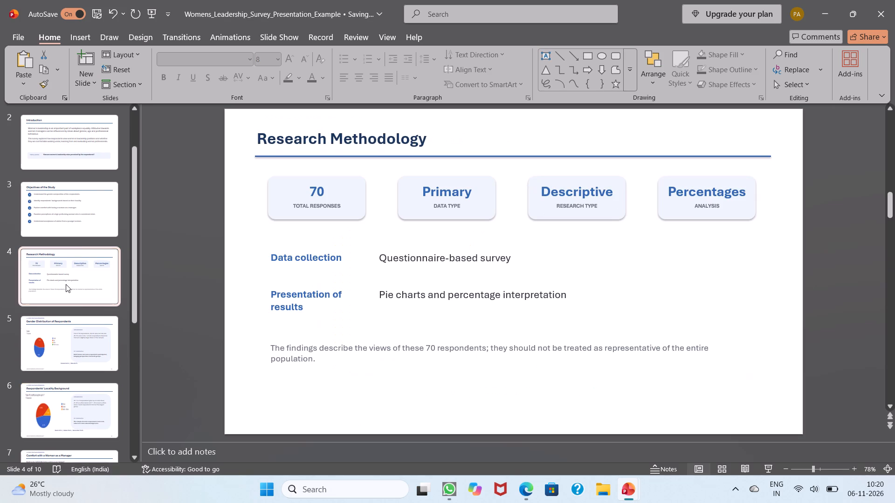
pyautogui.click(80, 246)
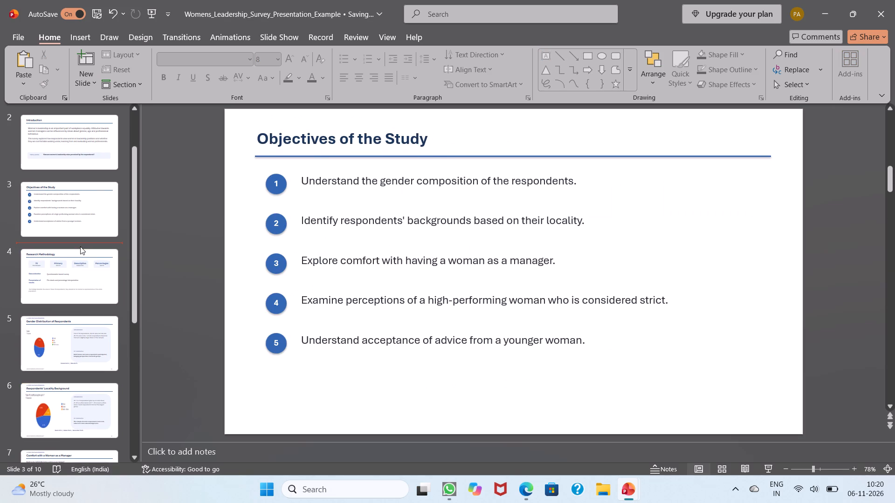
pyautogui.click(74, 304)
pyautogui.click(58, 347)
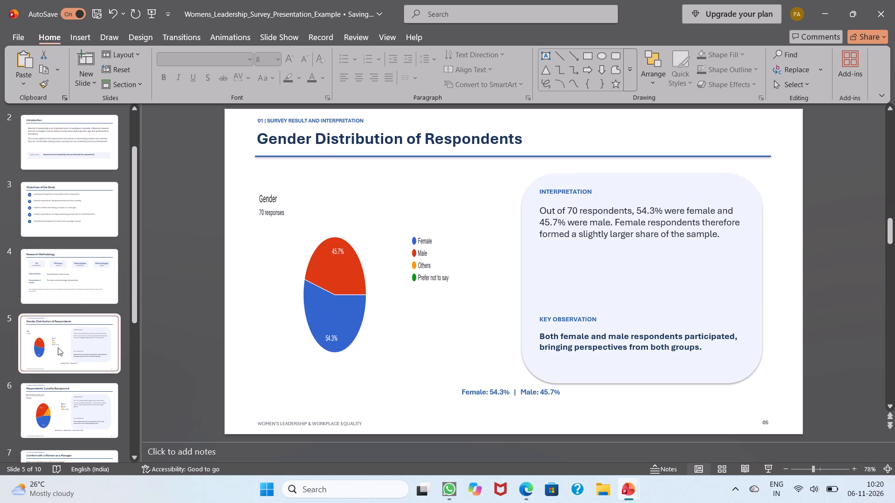
pyautogui.click(278, 424)
pyautogui.press('BackSpace')
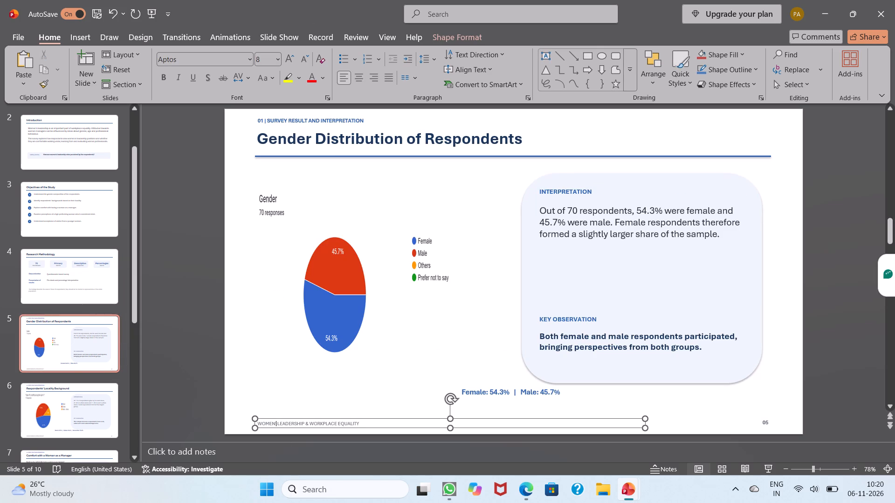
pyautogui.press('Delete')
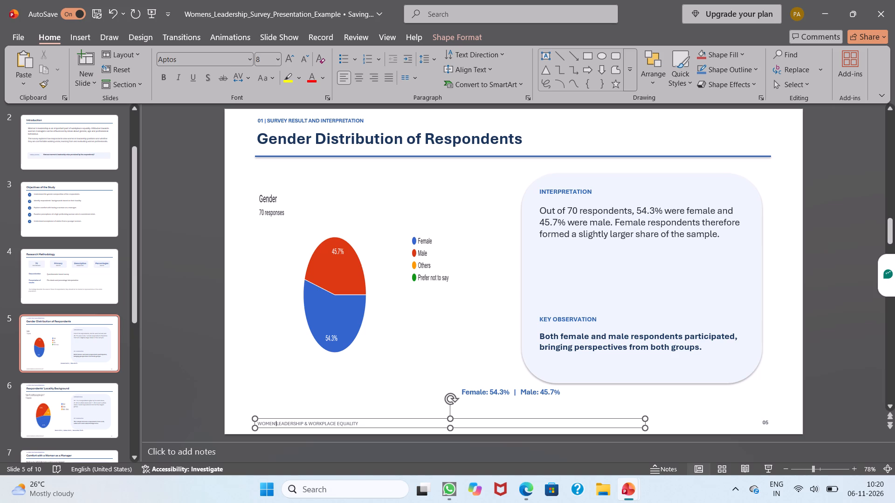
pyautogui.click(363, 422)
pyautogui.press('BackSpace')
pyautogui.press('BackSpace')
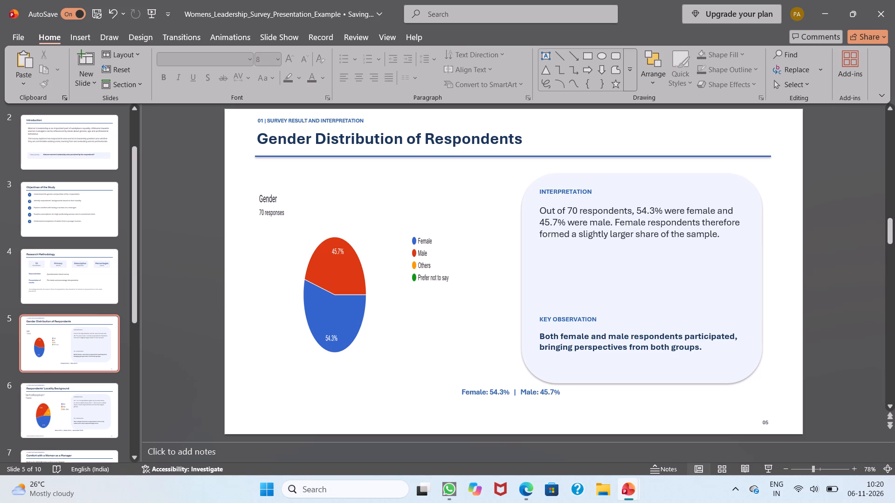
# Delete the "01 | SURVEY RESULT AND INTERPRETATION" label above the title on the Gender Distribution of Respondents slide.
pyautogui.click(337, 117)
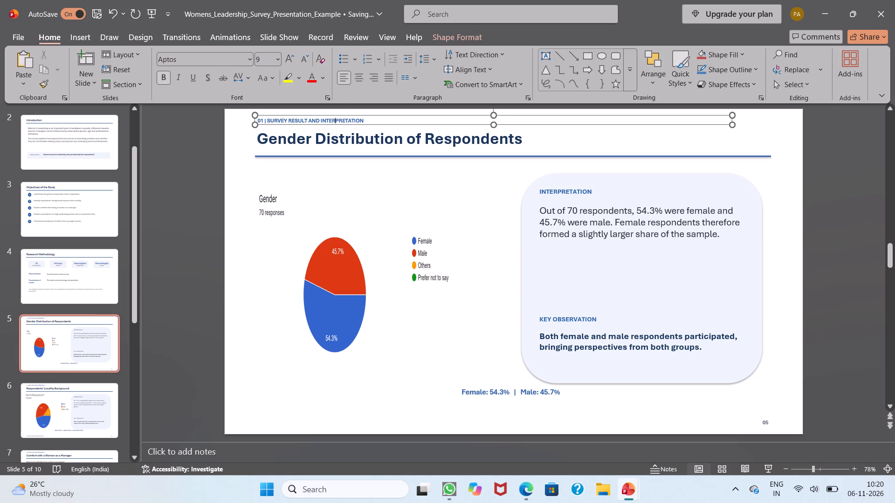
pyautogui.press('BackSpace')
pyautogui.click(364, 120)
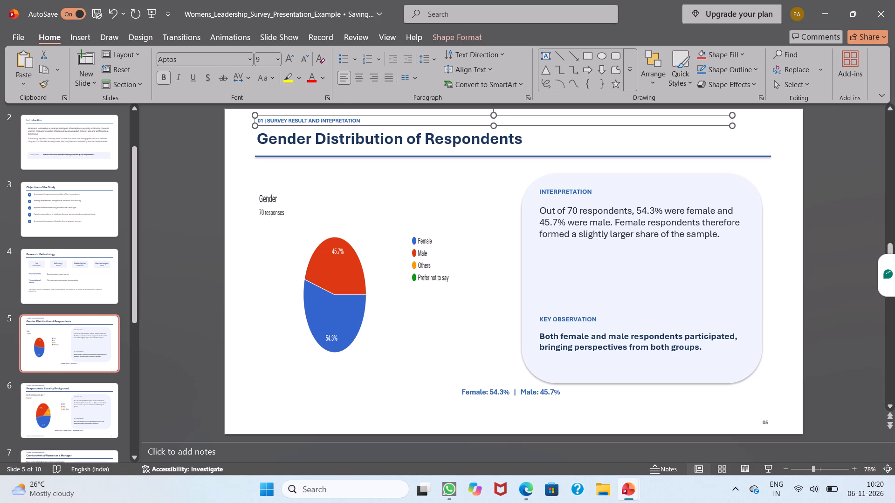
pyautogui.press('BackSpace')
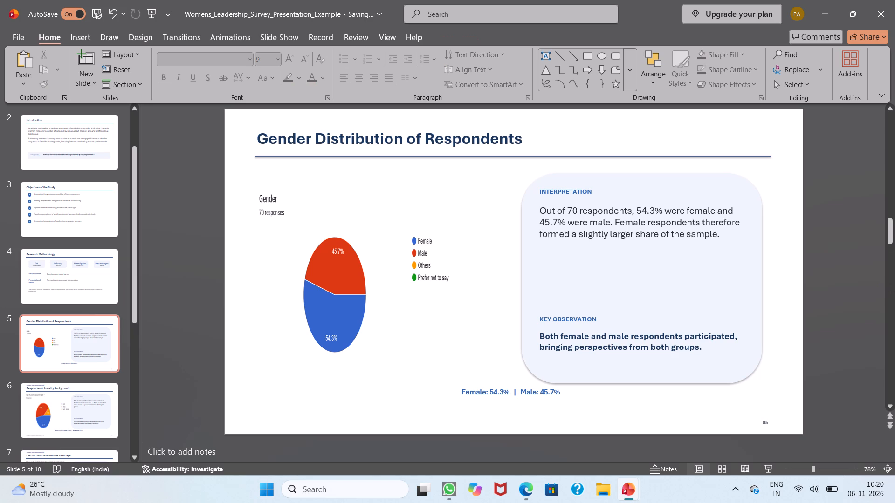
# Delete the slide number 05 from the Gender Distribution of Respondents slide.
pyautogui.click(769, 425)
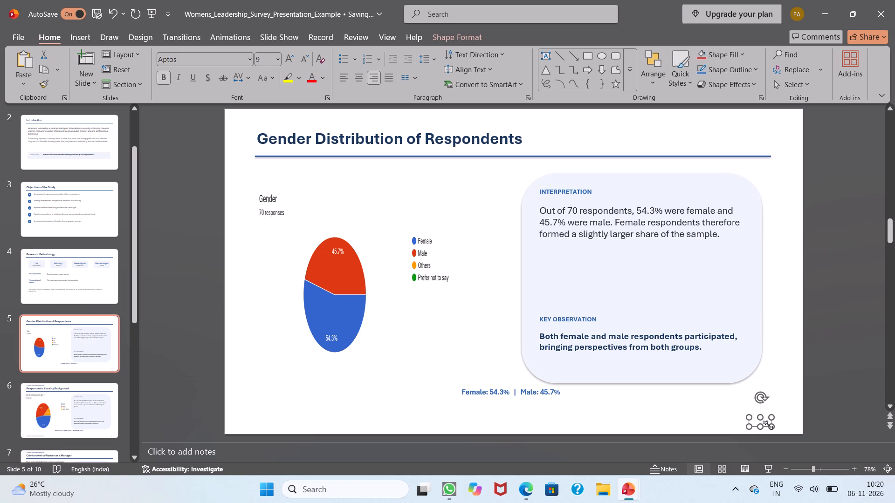
pyautogui.press('BackSpace')
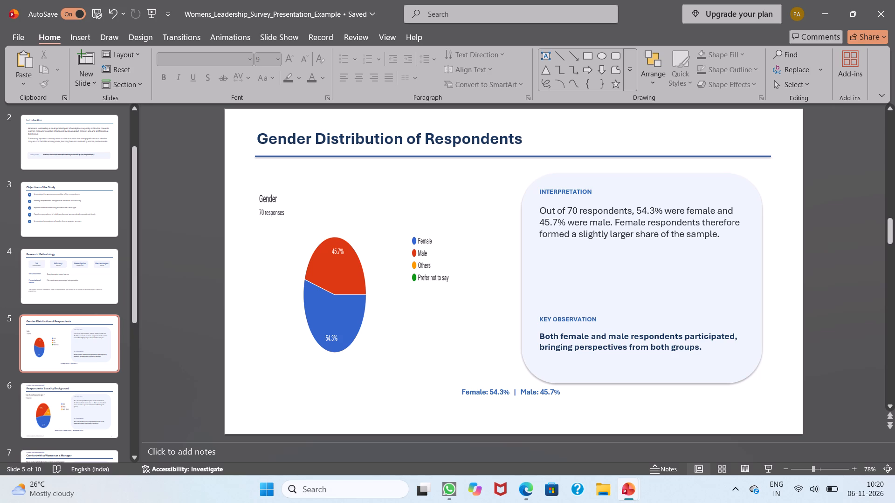
# Remove the "02 | SURVEY RESULT AND INTERPRETATION" label text above the title on the Respondents' Locality Background slide.
pyautogui.click(61, 411)
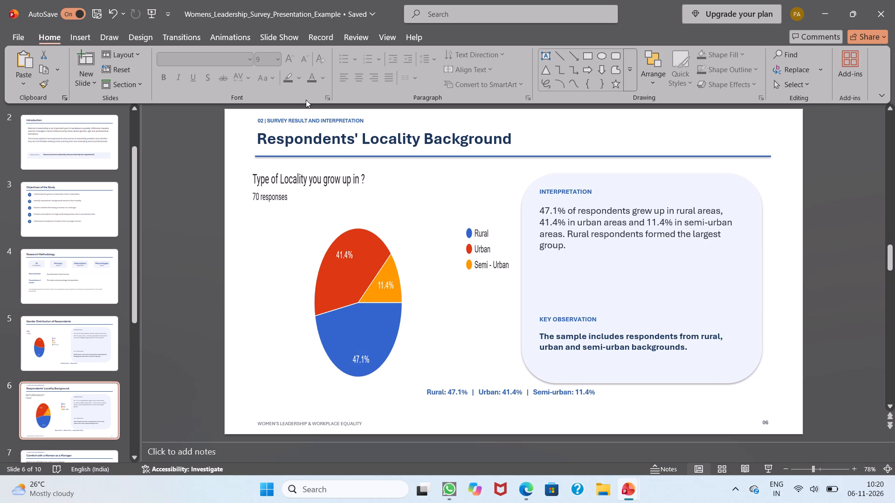
pyautogui.click(361, 118)
pyautogui.click(373, 119)
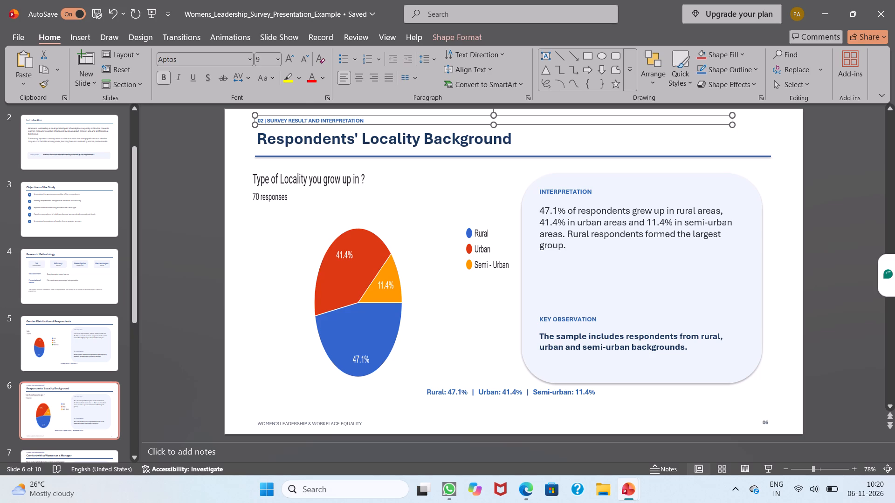
pyautogui.click(369, 121)
pyautogui.click(369, 121)
pyautogui.press('Delete')
pyautogui.press('BackSpace')
pyautogui.press('BackSpace')
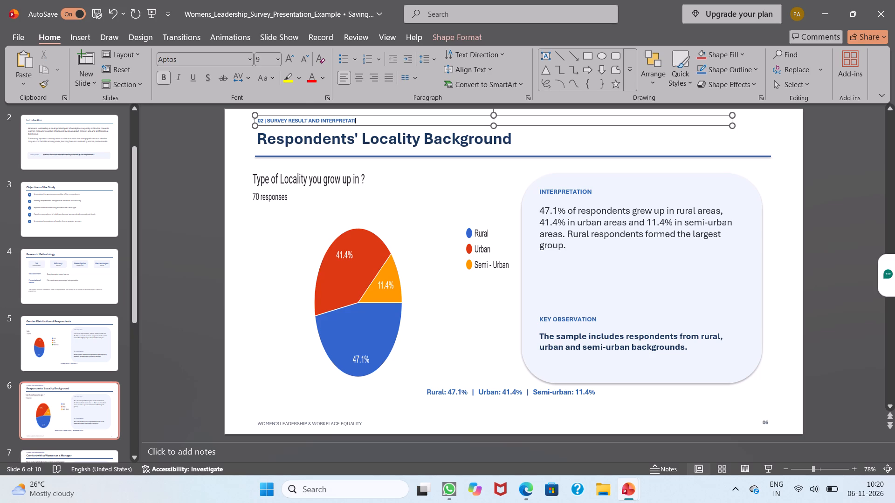
pyautogui.press('BackSpace')
pyautogui.press('BackSpace')
pyautogui.press('BackSpace')
pyautogui.press('BackSpace')
pyautogui.press('BackSpace')
pyautogui.press('BackSpace')
pyautogui.press('BackSpace')
pyautogui.press('BackSpace')
pyautogui.press('BackSpace')
pyautogui.press('BackSpace')
pyautogui.press('BackSpace')
pyautogui.press('BackSpace')
pyautogui.press('BackSpace')
pyautogui.press('BackSpace')
pyautogui.press('BackSpace')
pyautogui.press('BackSpace')
pyautogui.press('BackSpace')
pyautogui.press('BackSpace')
pyautogui.press('BackSpace')
pyautogui.press('BackSpace')
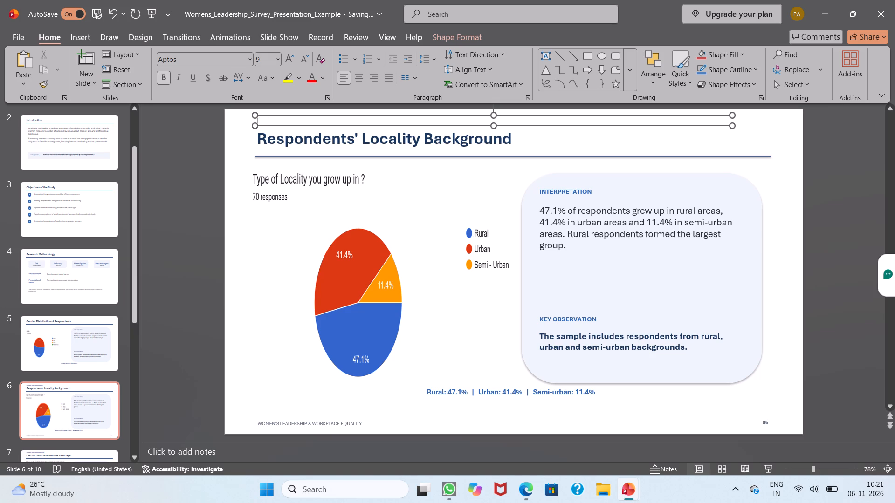
# Remove the "WOMEN'S LEADERSHIP & WORKPLACE EQUALITY" footer text from the Respondents' Locality Background slide.
pyautogui.click(354, 423)
pyautogui.click(361, 423)
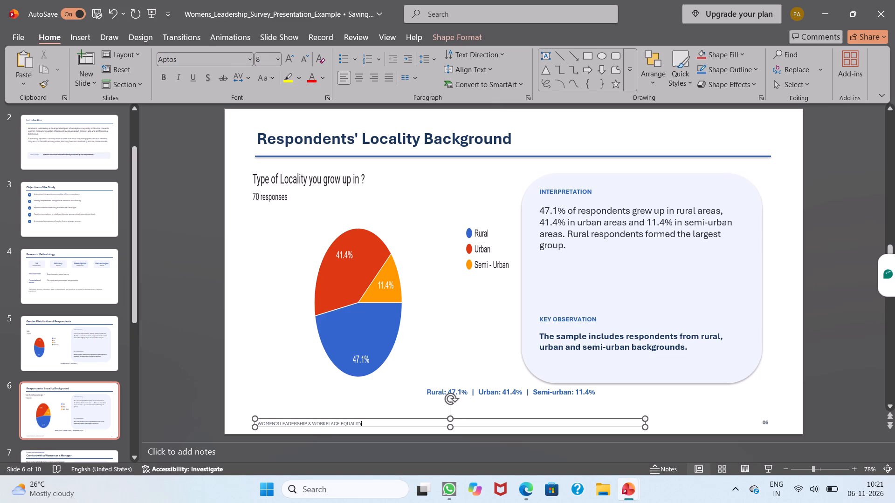
pyautogui.press('BackSpace')
pyautogui.press('BackSpace')
pyautogui.press('BackSpace')
pyautogui.press('BackSpace')
pyautogui.press('BackSpace')
pyautogui.press('BackSpace')
pyautogui.press('BackSpace')
pyautogui.press('BackSpace')
pyautogui.press('BackSpace')
pyautogui.press('BackSpace')
pyautogui.press('BackSpace')
pyautogui.press('BackSpace')
pyautogui.press('BackSpace')
pyautogui.press('BackSpace')
pyautogui.press('BackSpace')
pyautogui.press('BackSpace')
pyautogui.press('BackSpace')
pyautogui.press('BackSpace')
pyautogui.press('BackSpace')
pyautogui.press('BackSpace')
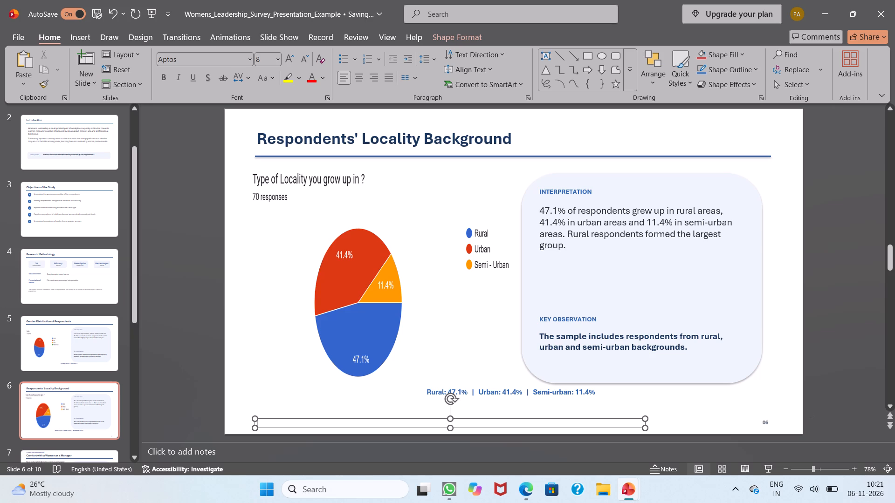
# Remove the slide number 06 from the Respondents' Locality Background slide.
pyautogui.click(768, 424)
pyautogui.press('BackSpace')
pyautogui.press('BackSpace')
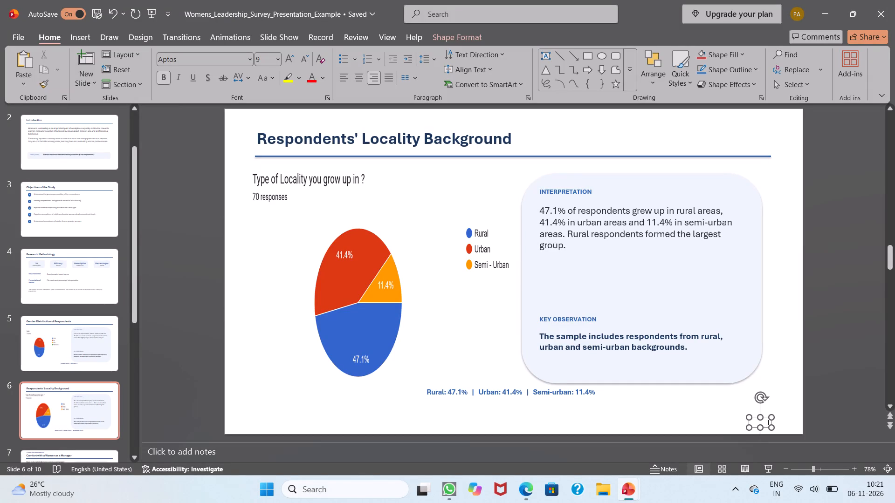
# Delete the "03 | SURVEY RESULT AND INTERPRETATION" label above the title on the Comfort with a Woman as a Manager slide.
pyautogui.scroll(-1, 83, 421)
pyautogui.click(83, 421)
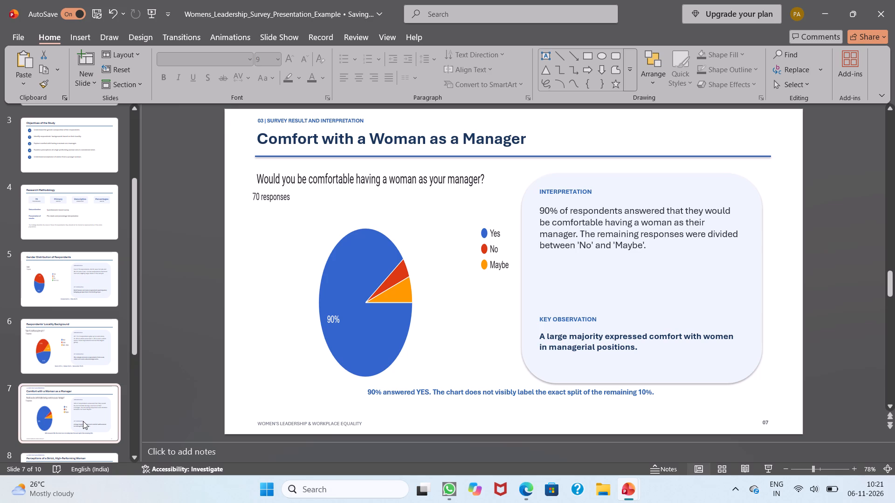
pyautogui.click(364, 122)
pyautogui.press('BackSpace')
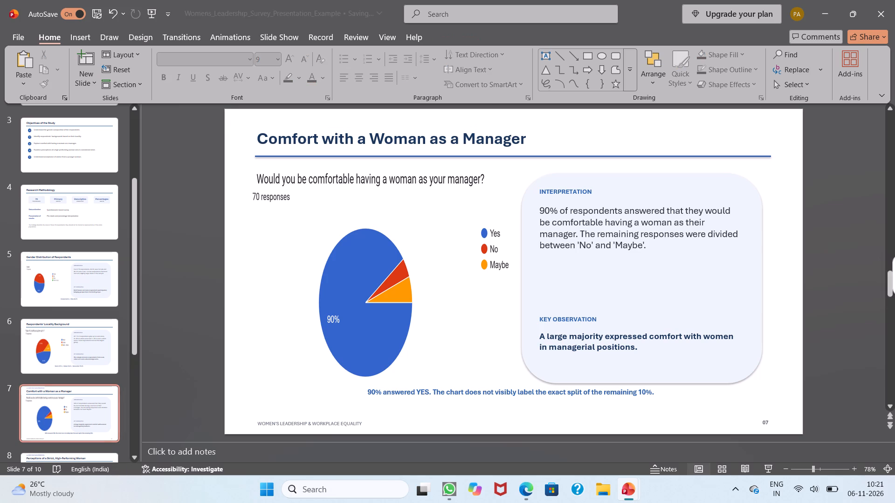
# Remove the "WOMEN'S LEADERSHIP & WORKPLACE EQUALITY" footer text from the Comfort with a Woman as a Manager slide.
pyautogui.click(352, 425)
pyautogui.click(361, 425)
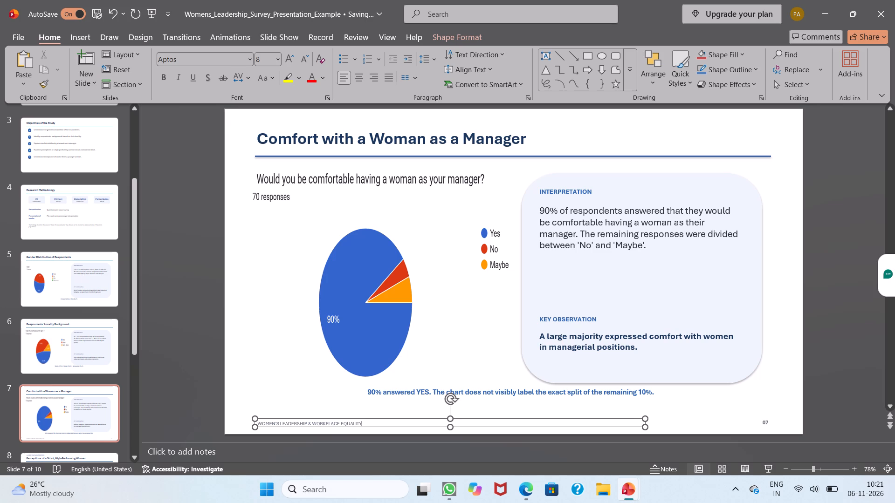
pyautogui.press('BackSpace')
pyautogui.press('BackSpace')
pyautogui.press('BackSpace')
pyautogui.press('BackSpace')
pyautogui.press('BackSpace')
pyautogui.press('BackSpace')
pyautogui.press('BackSpace')
pyautogui.press('BackSpace')
pyautogui.press('BackSpace')
pyautogui.press('BackSpace')
pyautogui.press('BackSpace')
pyautogui.press('BackSpace')
pyautogui.press('BackSpace')
pyautogui.press('BackSpace')
pyautogui.press('BackSpace')
pyautogui.press('BackSpace')
pyautogui.press('BackSpace')
pyautogui.press('BackSpace')
pyautogui.press('BackSpace')
pyautogui.press('BackSpace')
pyautogui.press('BackSpace')
pyautogui.press('BackSpace')
pyautogui.press('BackSpace')
pyautogui.press('BackSpace')
pyautogui.press('BackSpace')
pyautogui.press('BackSpace')
pyautogui.press('BackSpace')
pyautogui.press('BackSpace')
pyautogui.press('BackSpace')
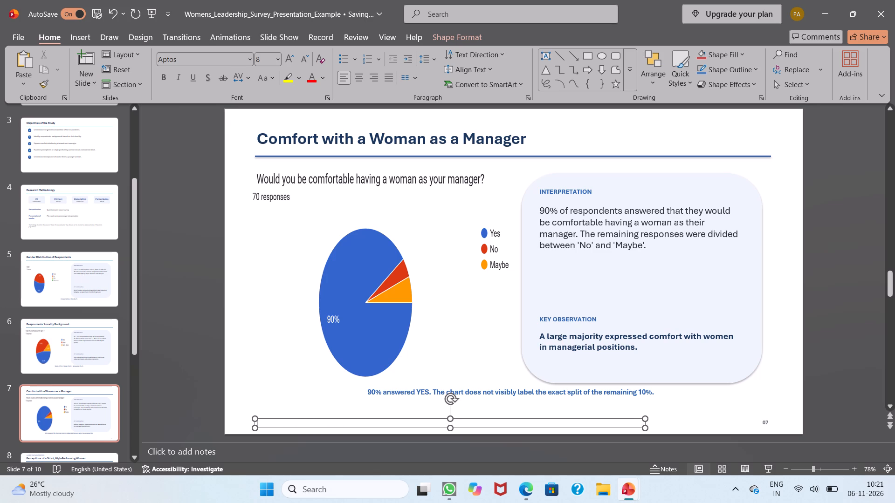
# Delete the slide number 07 from the Comfort with a Woman as a Manager slide.
pyautogui.click(760, 421)
pyautogui.press('BackSpace')
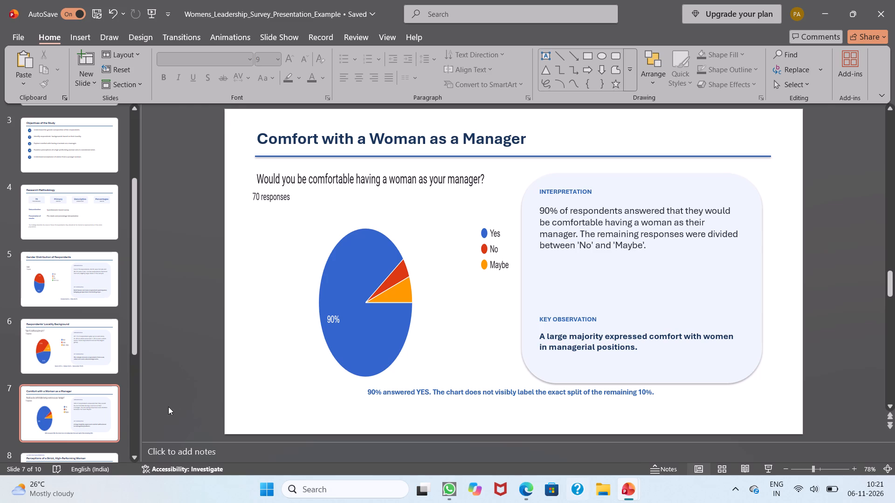
# Delete the "04 | SURVEY RESULT AND INTERPRETATION" label above the title on the Perceptions of a Strict, High-Performing Woman slide.
pyautogui.scroll(-1, 66, 414)
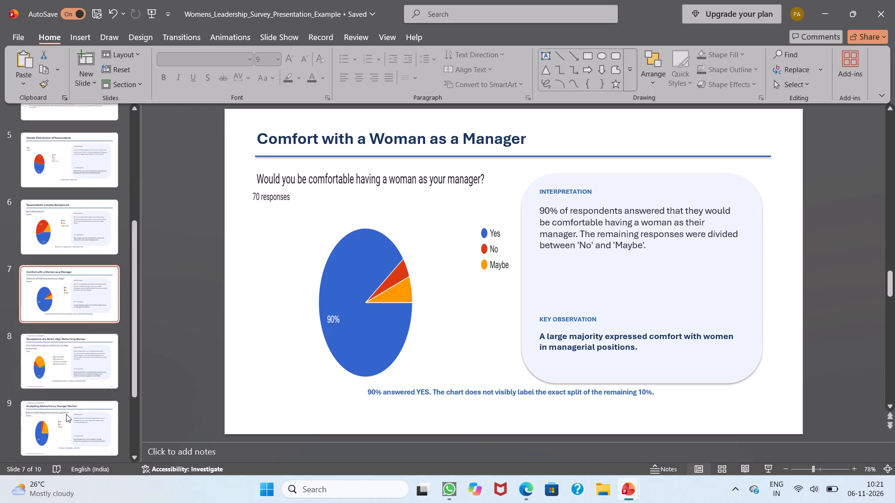
pyautogui.scroll(-1, 66, 414)
pyautogui.click(72, 297)
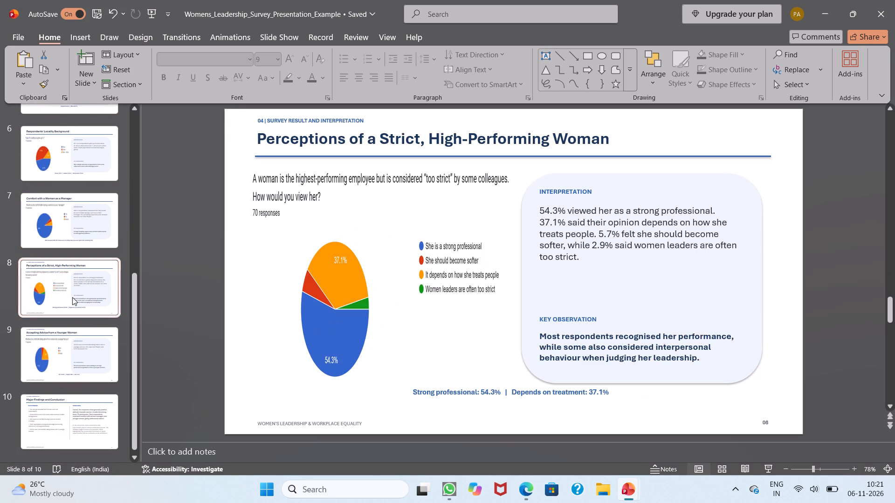
pyautogui.click(362, 116)
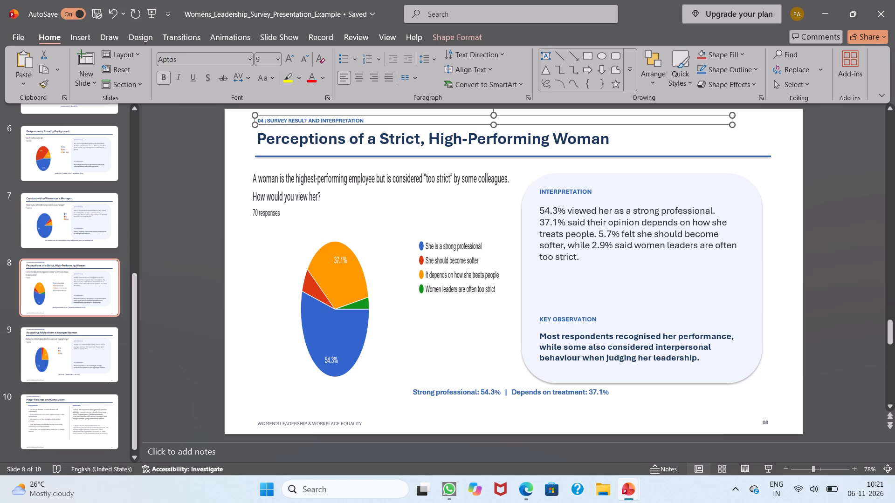
pyautogui.press('BackSpace')
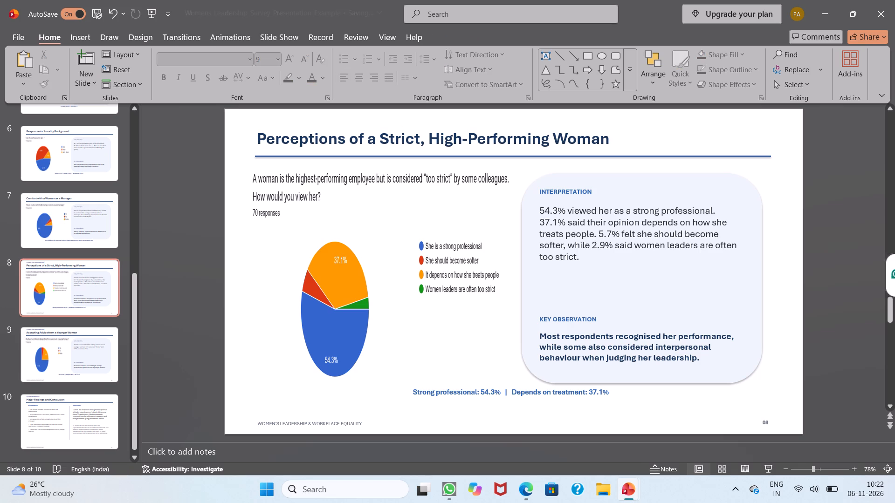
# Remove the "WOMEN'S LEADERSHIP & WORKPLACE EQUALITY" footer text from the Perceptions of a Strict, High-Performing Woman slide.
pyautogui.click(363, 424)
pyautogui.press('BackSpace')
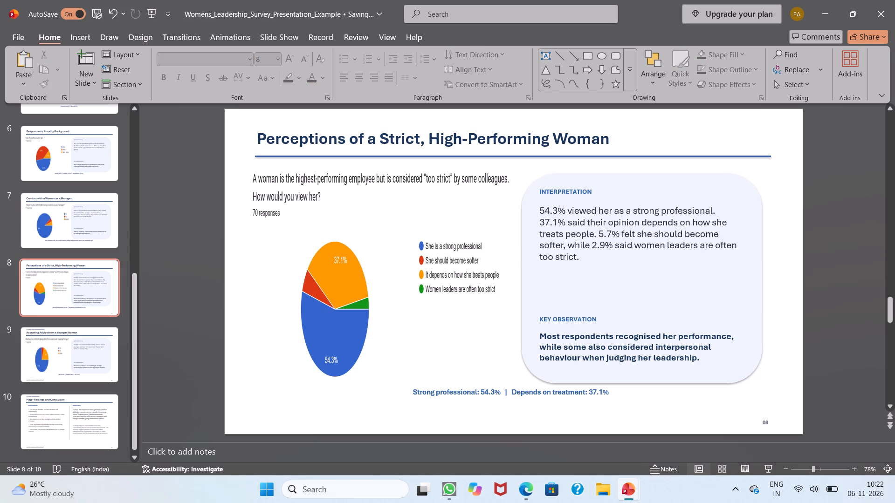
# Delete the slide number 08 from the Perceptions of a Strict, High-Performing Woman slide.
pyautogui.click(769, 423)
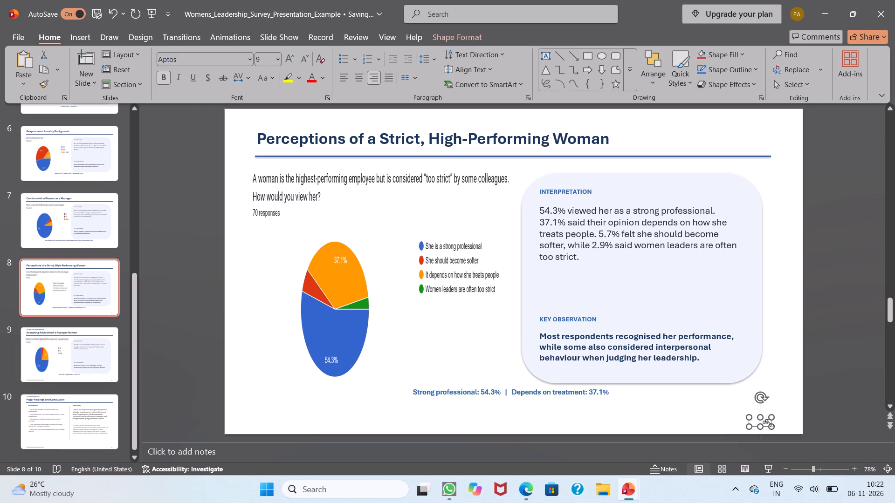
pyautogui.press('BackSpace')
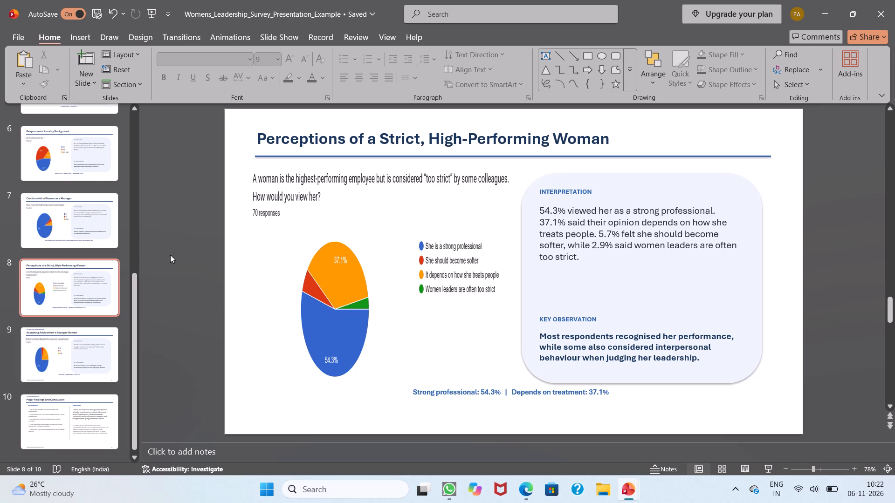
# Delete the "05 | SURVEY RESULT AND INTERPRETATION" label above the title on the Accepting Advice from a Younger Woman slide.
pyautogui.click(67, 359)
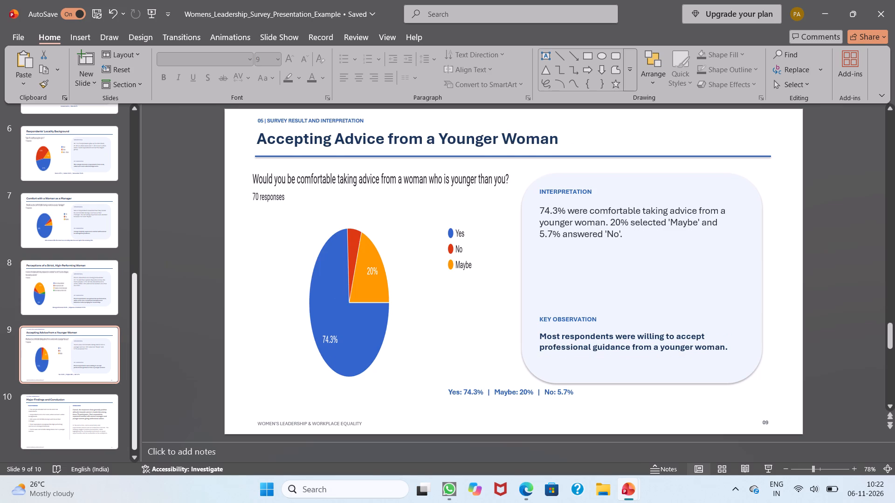
pyautogui.click(358, 114)
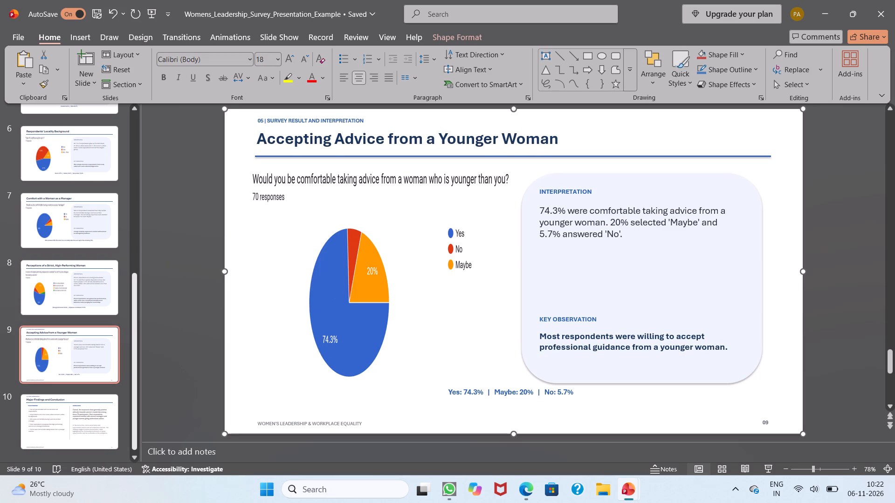
pyautogui.click(365, 119)
pyautogui.press('BackSpace')
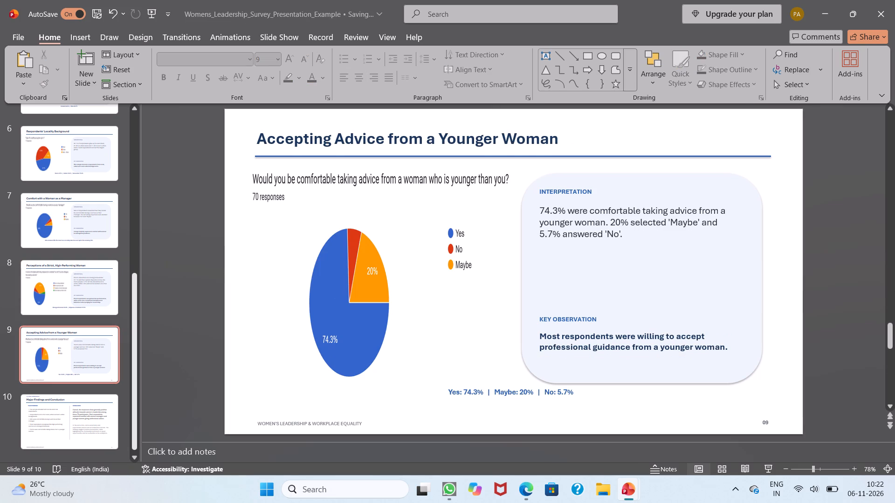
# Remove the "WOMEN'S LEADERSHIP & WORKPLACE EQUALITY" footer text from the Accepting Advice from a Younger Woman slide.
pyautogui.click(357, 425)
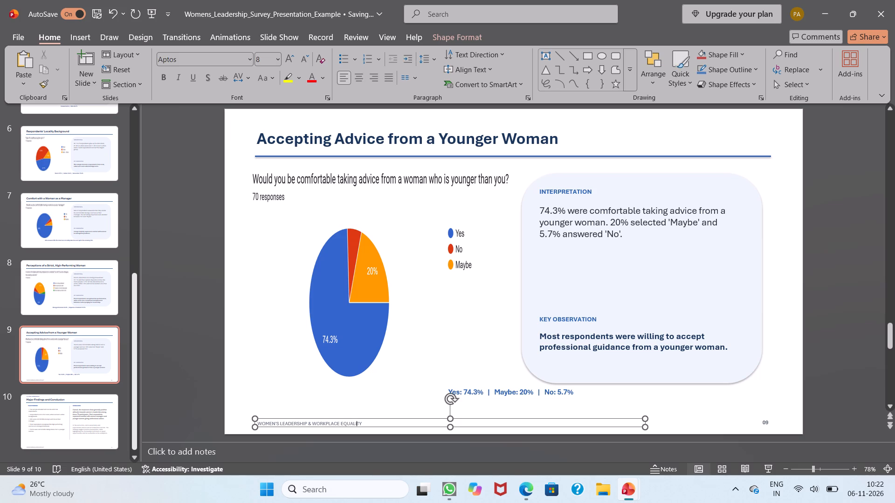
pyautogui.press('BackSpace')
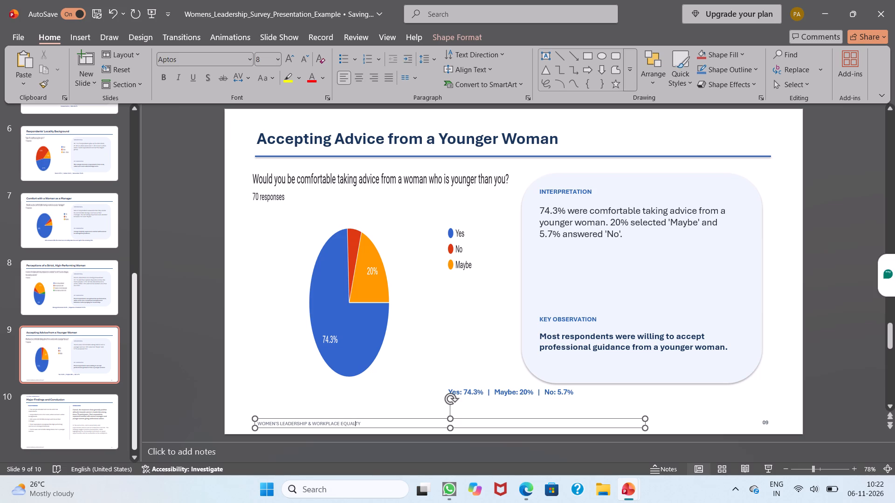
pyautogui.click(365, 421)
pyautogui.click(357, 427)
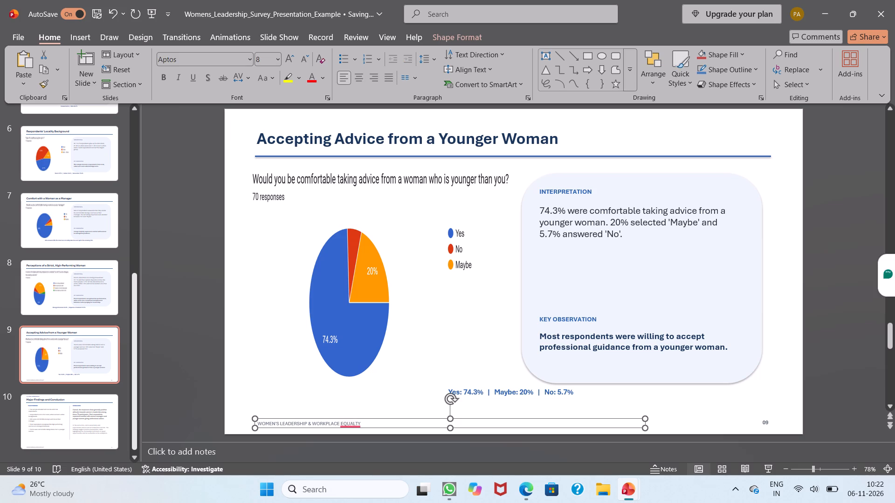
pyautogui.click(357, 427)
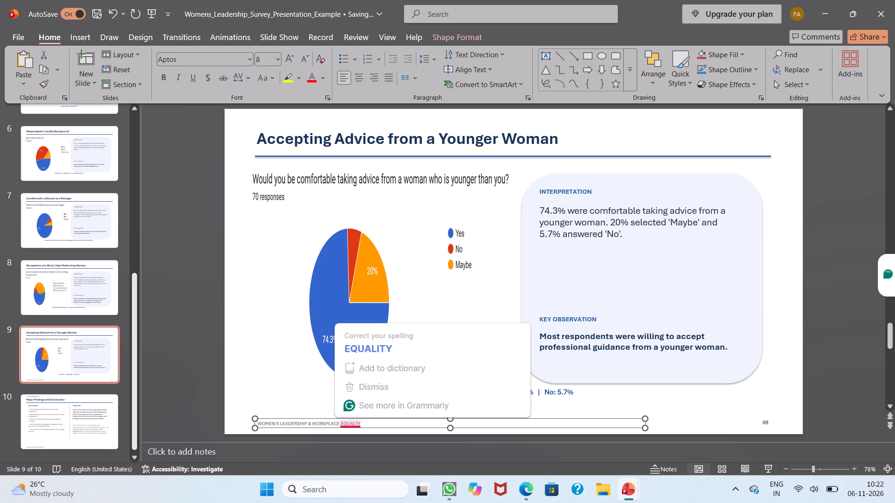
pyautogui.click(365, 423)
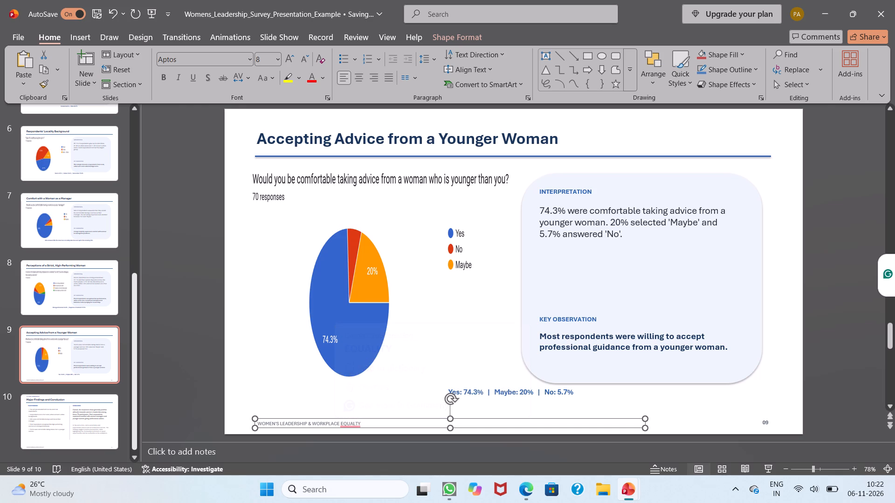
pyautogui.click(361, 421)
pyautogui.click(358, 421)
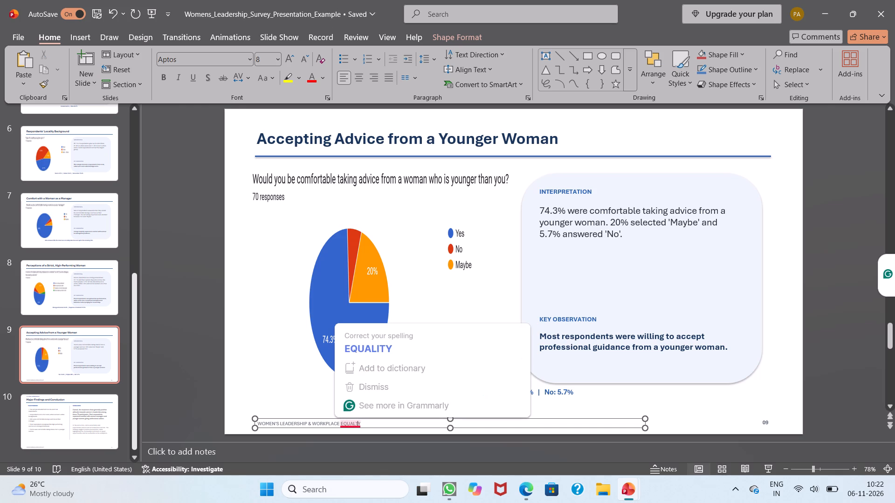
pyautogui.click(362, 422)
pyautogui.press('BackSpace')
pyautogui.press('BackSpace')
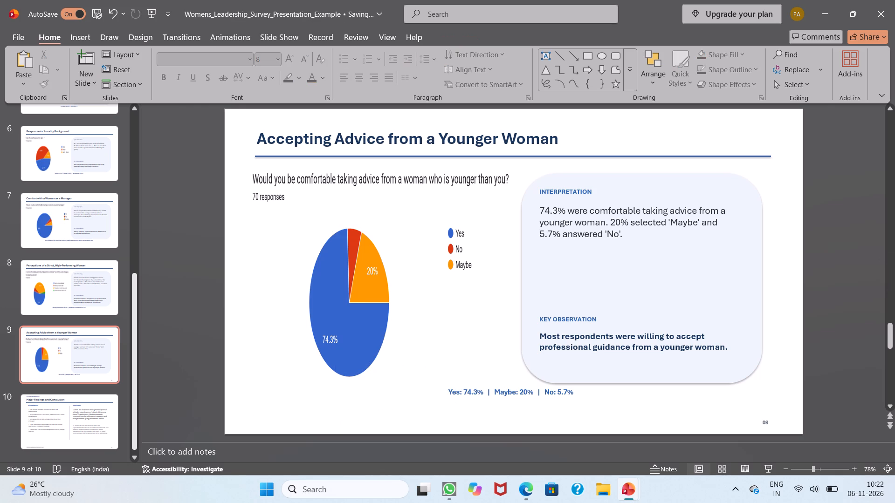
# Delete the slide number 09 from the Accepting Advice from a Younger Woman slide.
pyautogui.click(765, 423)
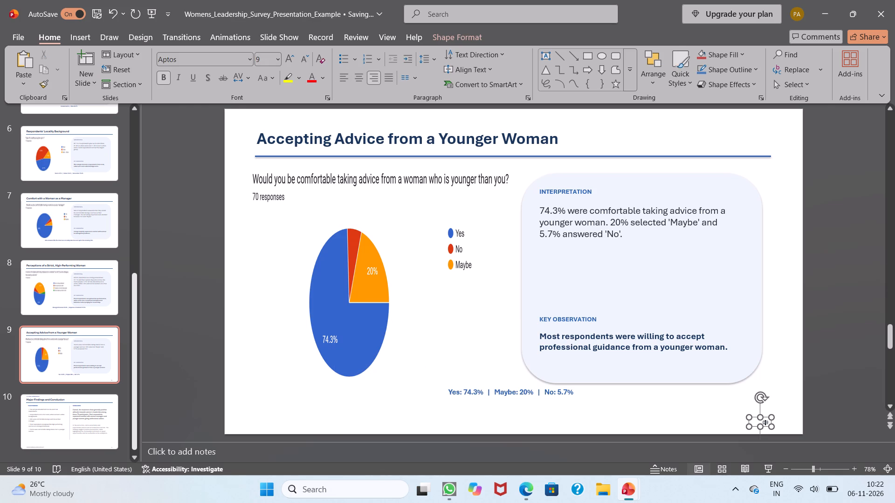
pyautogui.press('BackSpace')
pyautogui.click(771, 419)
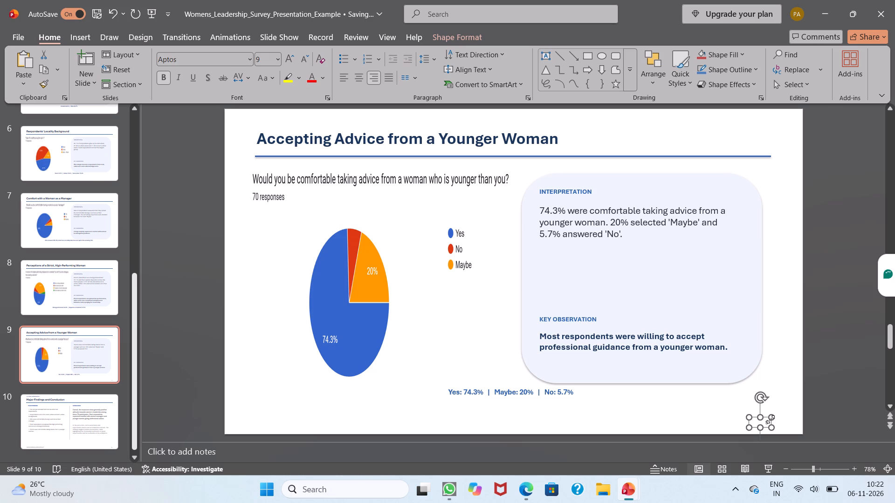
pyautogui.click(769, 421)
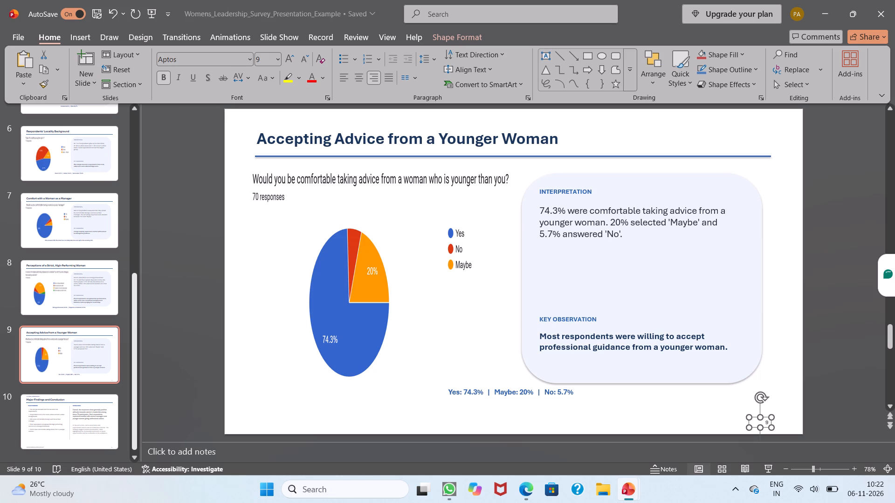
pyautogui.click(768, 423)
pyautogui.press('BackSpace')
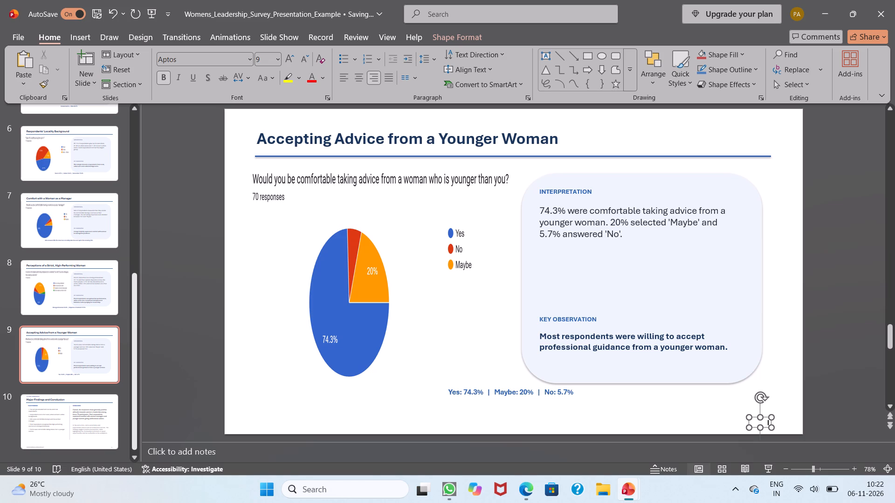
# Clear the "09 | OVERALL INTERPRETATION" label text above the title on the Major Findings and Conclusion slide.
pyautogui.click(97, 401)
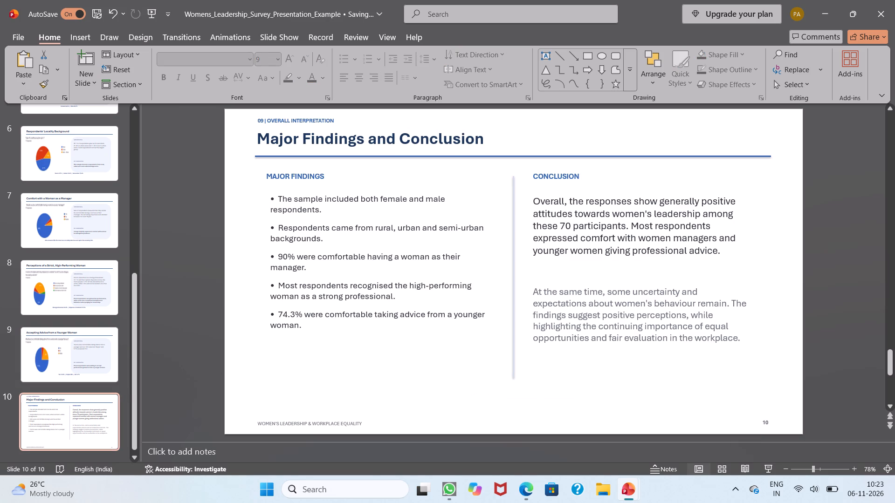
pyautogui.click(331, 121)
pyautogui.click(339, 118)
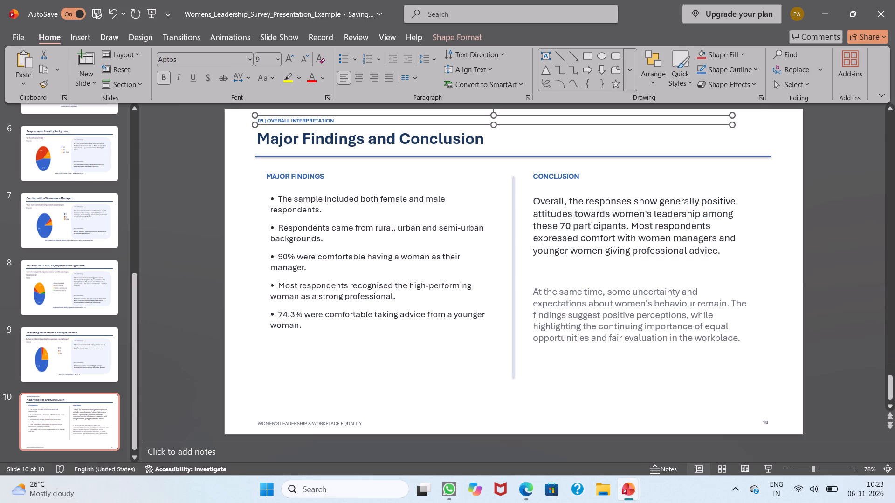
pyautogui.click(333, 121)
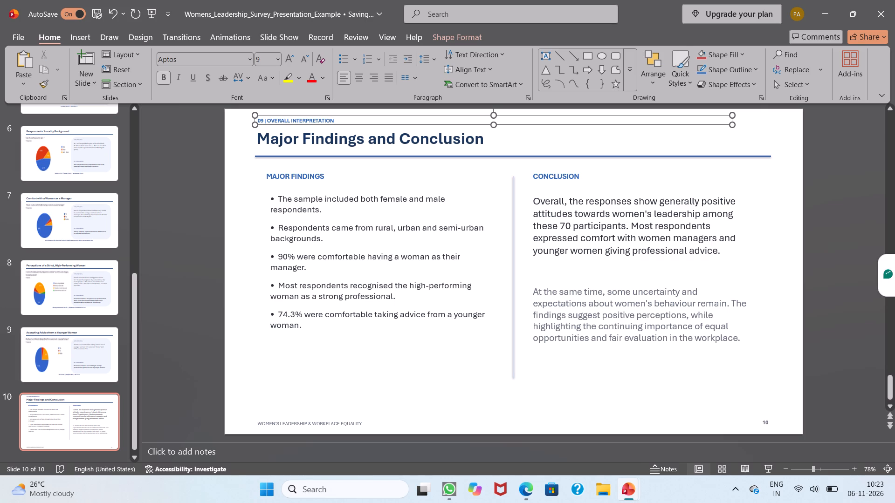
pyautogui.press('Delete')
pyautogui.press('BackSpace')
pyautogui.press('BackSpace')
pyautogui.press('BackSpace')
pyautogui.press('BackSpace')
pyautogui.press('BackSpace')
pyautogui.press('BackSpace')
pyautogui.press('BackSpace')
pyautogui.press('BackSpace')
pyautogui.press('BackSpace')
pyautogui.press('BackSpace')
pyautogui.press('BackSpace')
pyautogui.press('BackSpace')
pyautogui.press('BackSpace')
pyautogui.press('BackSpace')
pyautogui.press('BackSpace')
pyautogui.press('BackSpace')
pyautogui.press('BackSpace')
pyautogui.press('BackSpace')
pyautogui.press('BackSpace')
pyautogui.press('BackSpace')
pyautogui.press('BackSpace')
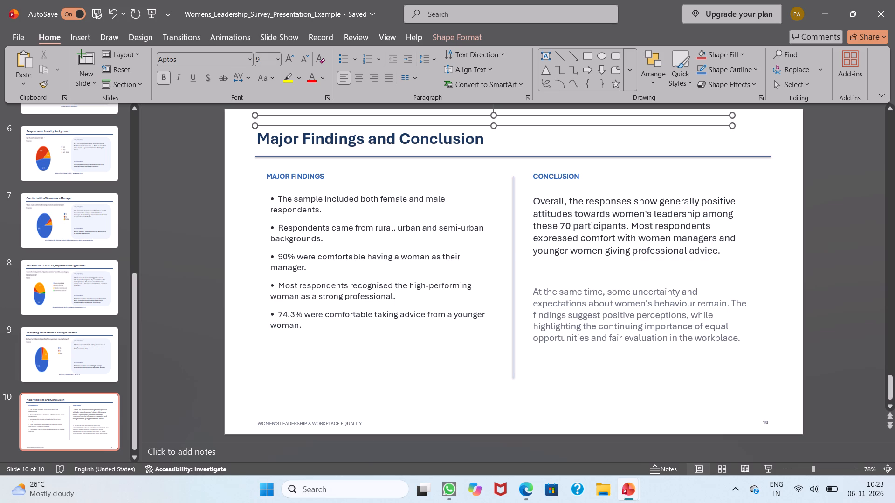
# Remove the "WOMEN'S LEADERSHIP & WORKPLACE EQUALITY" footer text from the Major Findings and Conclusion slide.
pyautogui.click(365, 422)
pyautogui.press('BackSpace')
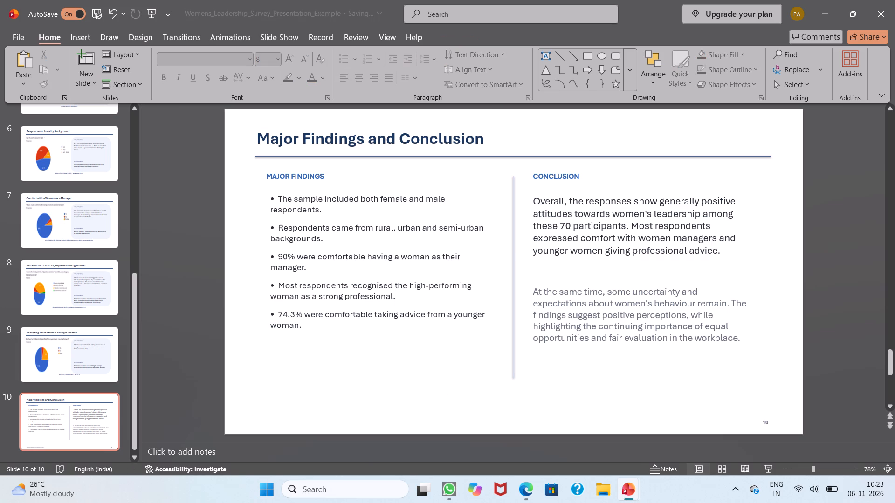
# Delete the slide number 10 from the Major Findings and Conclusion slide.
pyautogui.click(765, 422)
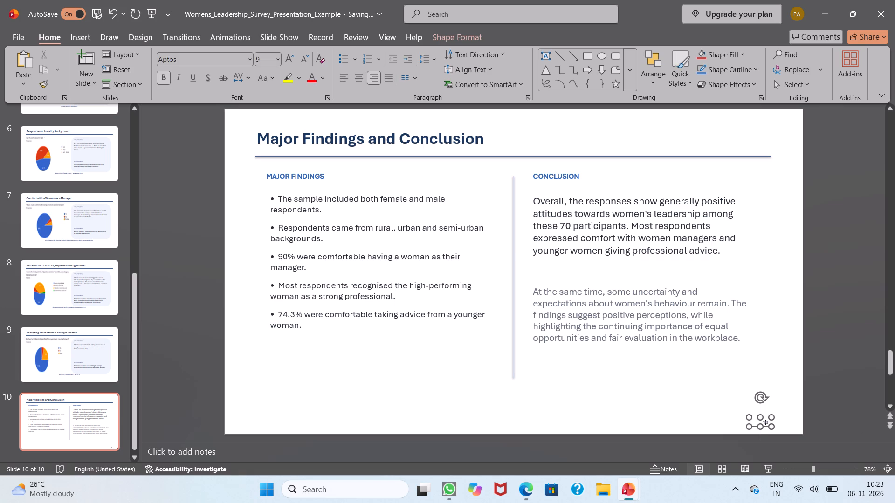
pyautogui.click(769, 421)
pyautogui.press('BackSpace')
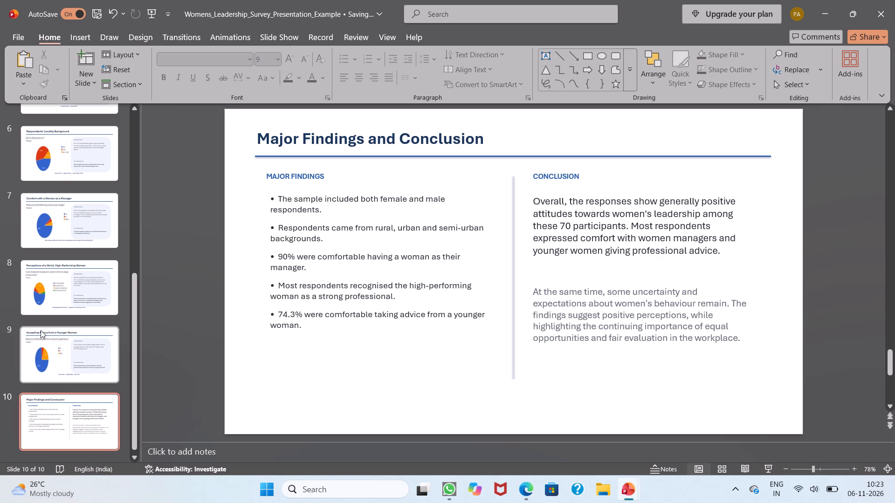
# Delete the "70 SURVEY RESPONSES" text box from the title slide.
pyautogui.scroll(-3, 41, 330)
pyautogui.scroll(6, 41, 330)
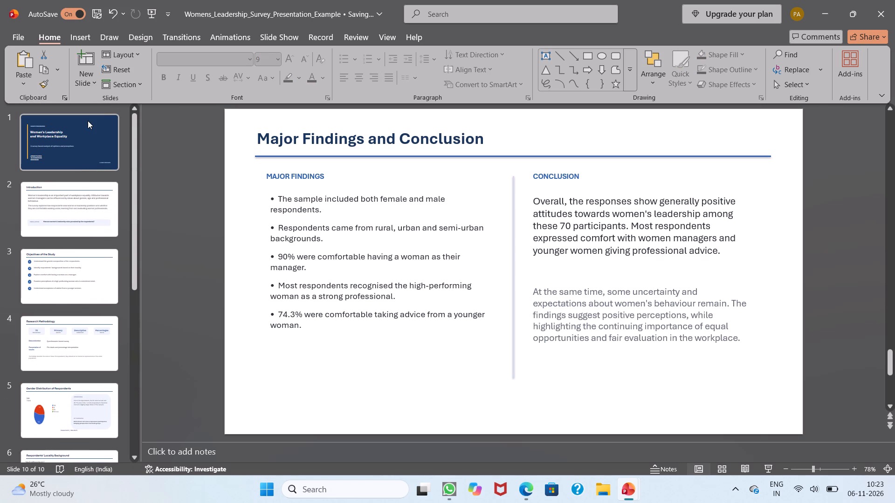
pyautogui.click(88, 121)
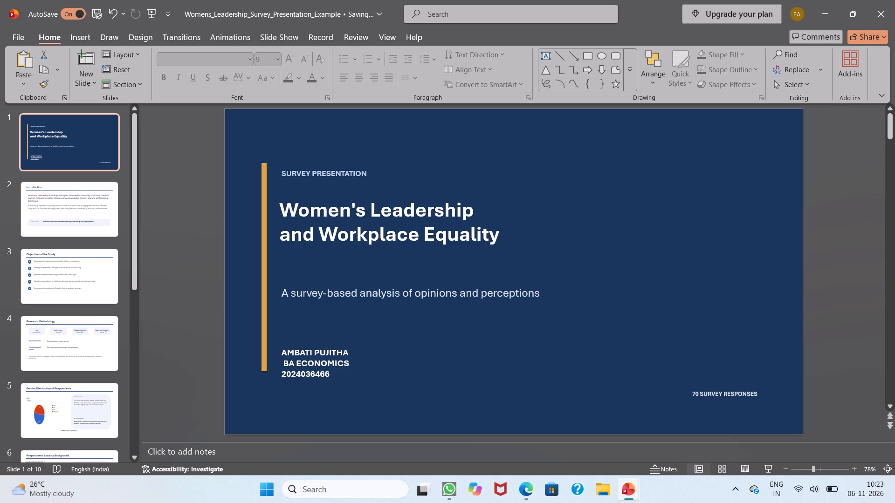
pyautogui.click(702, 396)
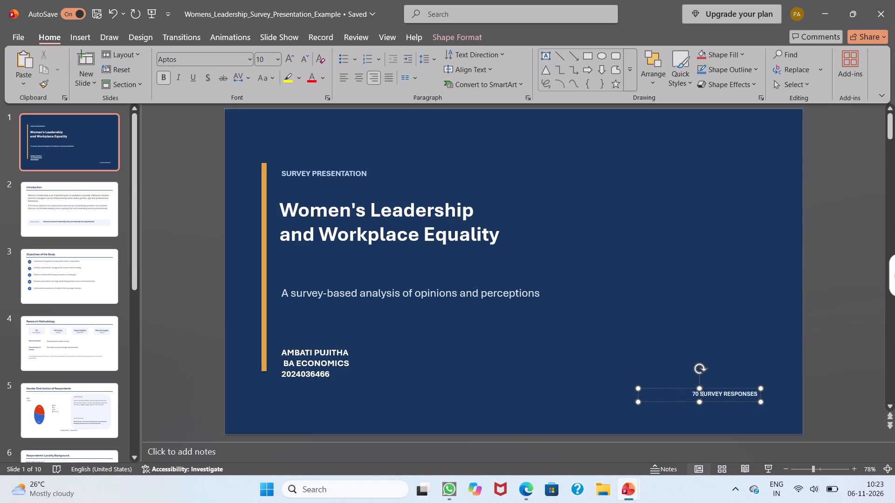
pyautogui.click(701, 397)
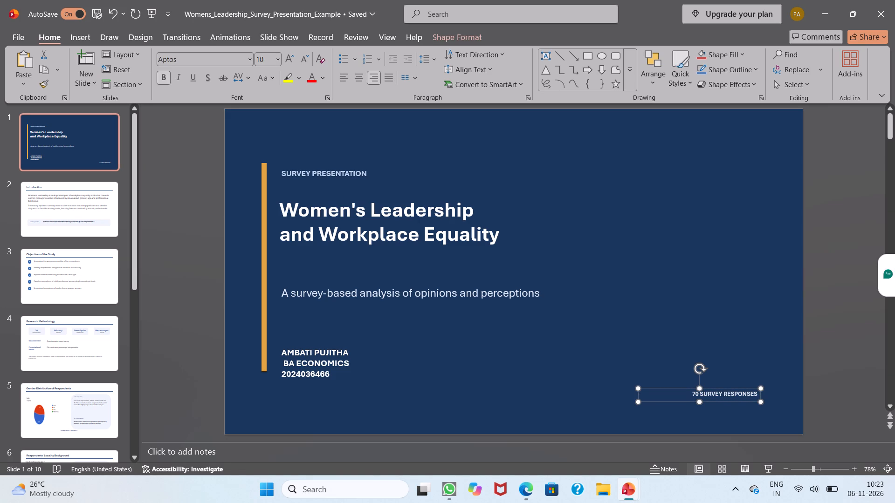
pyautogui.press('BackSpace')
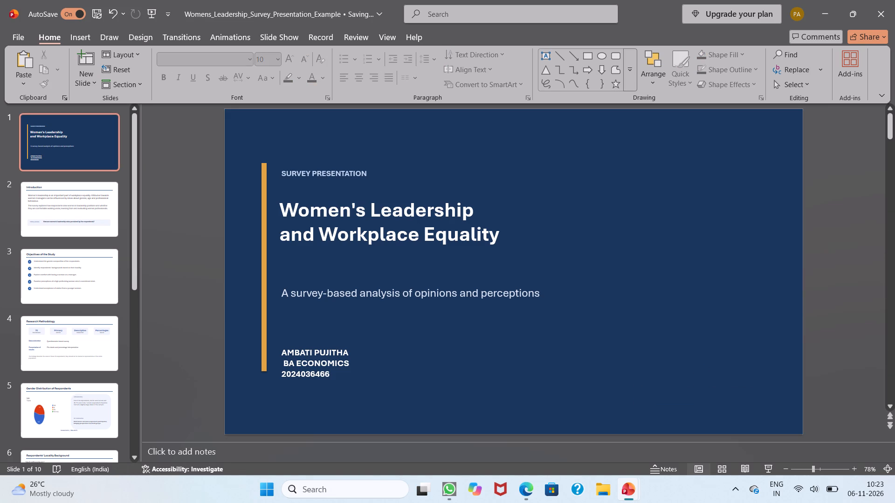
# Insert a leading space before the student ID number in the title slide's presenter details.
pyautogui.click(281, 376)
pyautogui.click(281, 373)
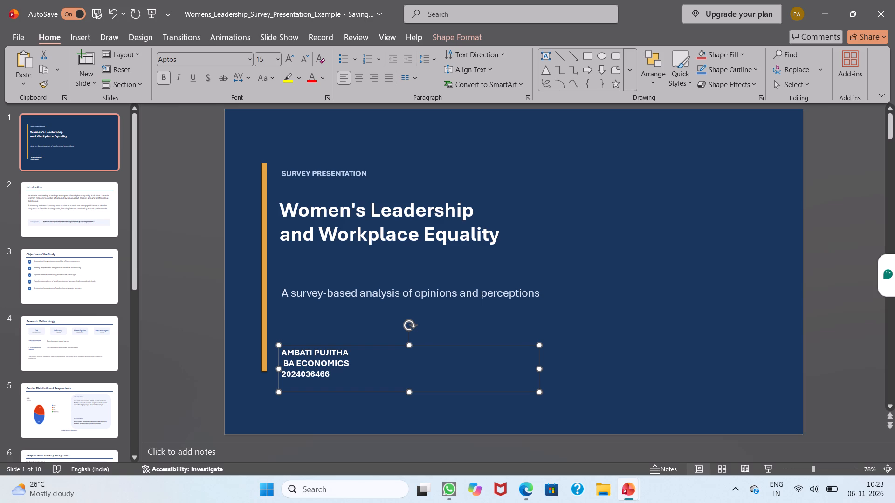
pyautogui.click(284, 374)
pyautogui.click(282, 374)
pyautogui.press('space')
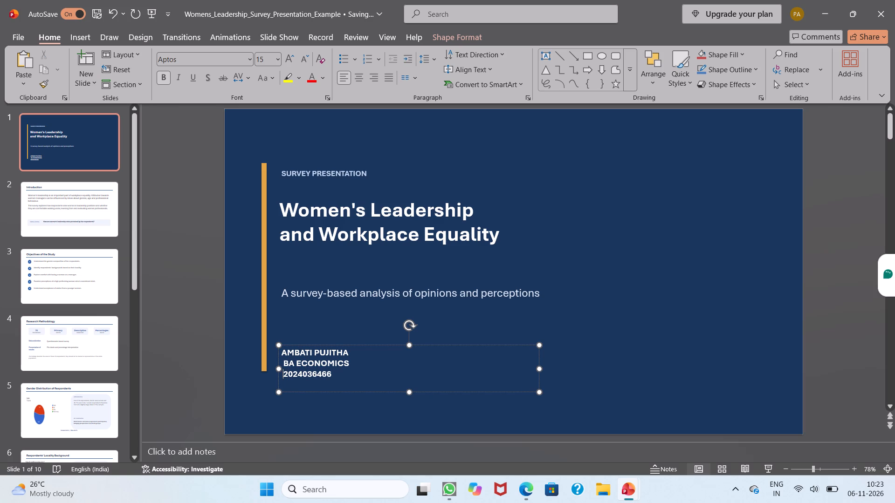
# Remove the leading spaces before "BA ECONOMICS" and the student ID number so the title slide's presenter details align with the name.
pyautogui.click(281, 352)
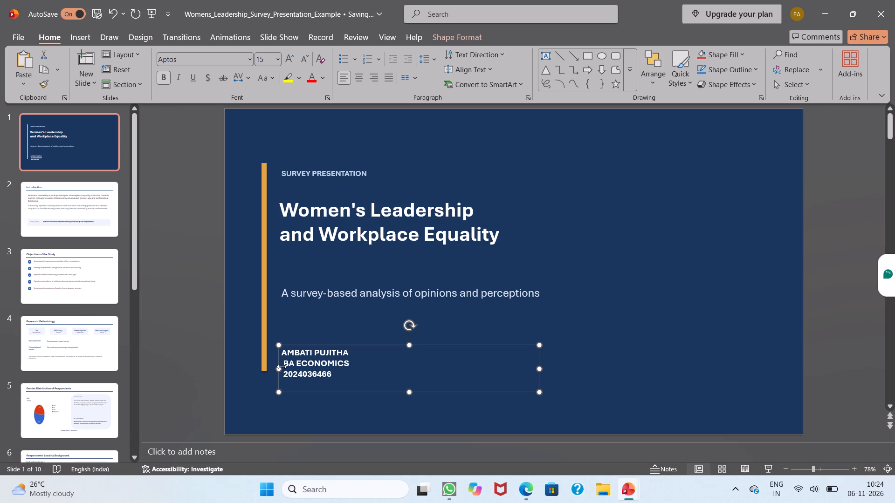
pyautogui.click(283, 364)
pyautogui.press('BackSpace')
pyautogui.click(283, 376)
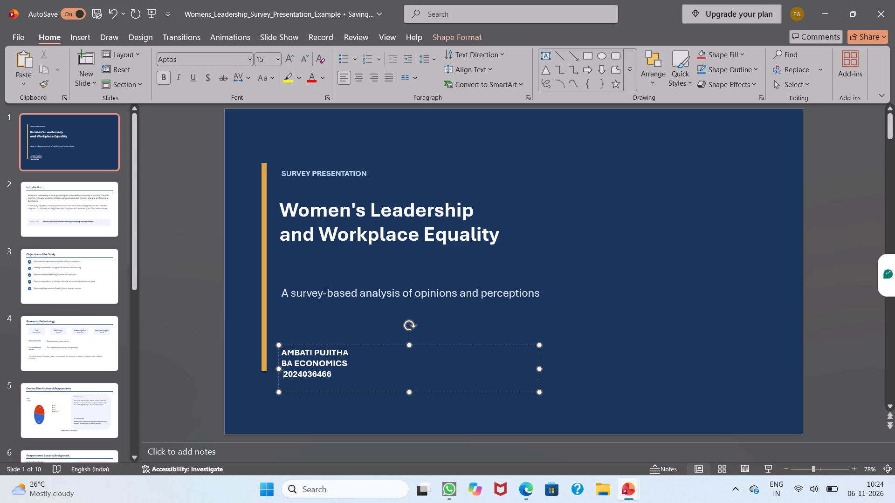
pyautogui.press('BackSpace')
pyautogui.click(322, 417)
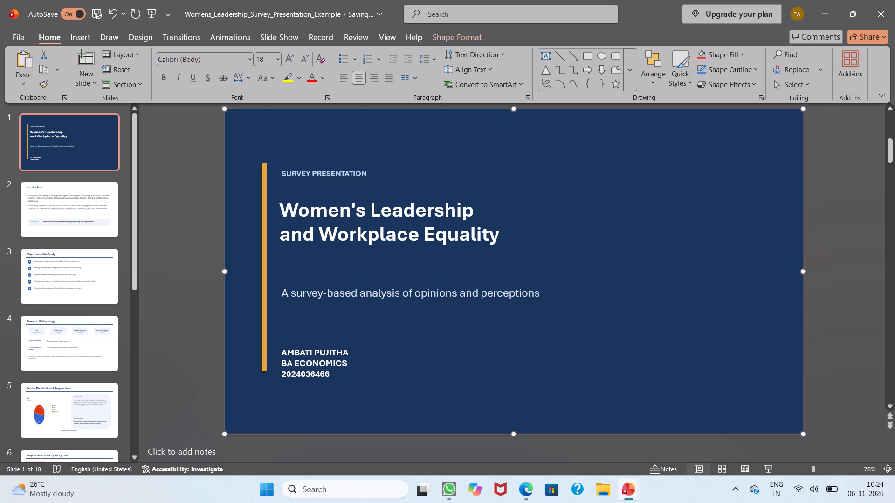
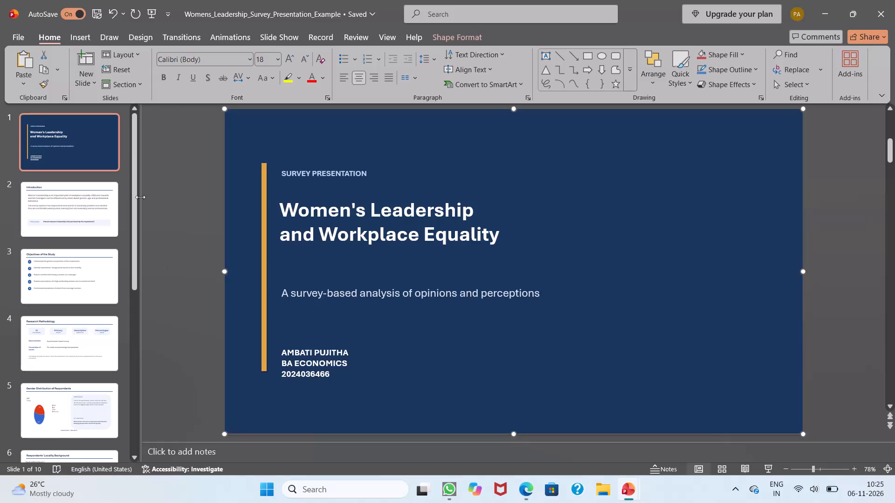
# Review every slide from the title slide through Major Findings and Conclusion, checking the edited content and layout, and return to the title slide.
pyautogui.click(58, 132)
pyautogui.click(53, 187)
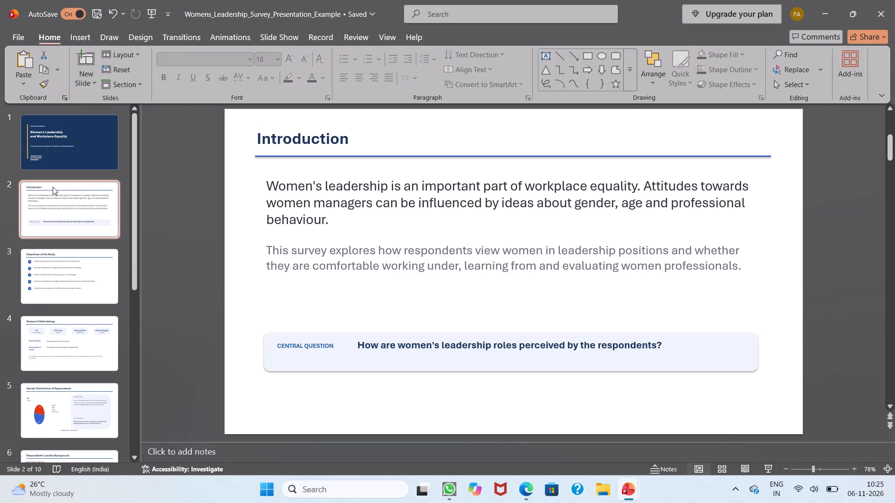
pyautogui.click(57, 267)
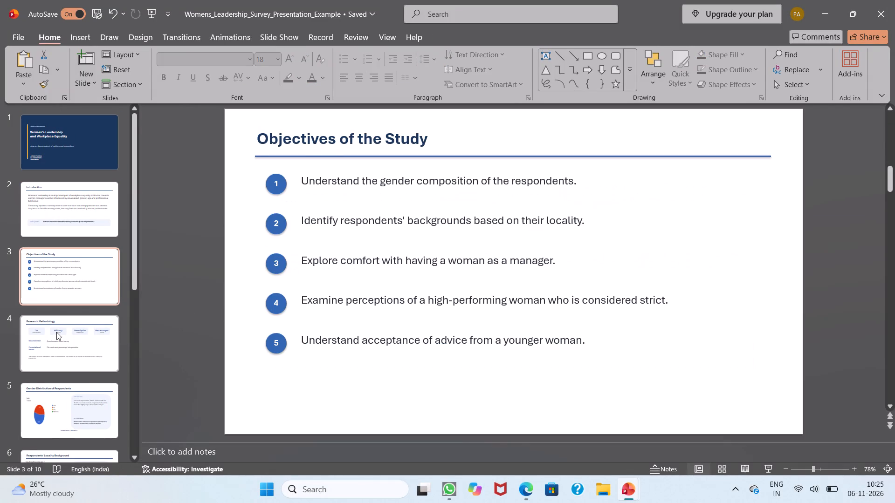
pyautogui.click(58, 358)
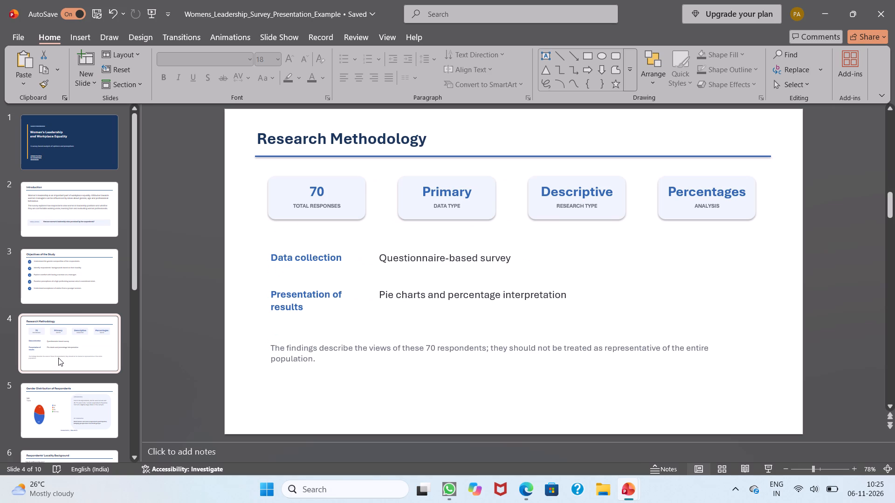
pyautogui.click(51, 414)
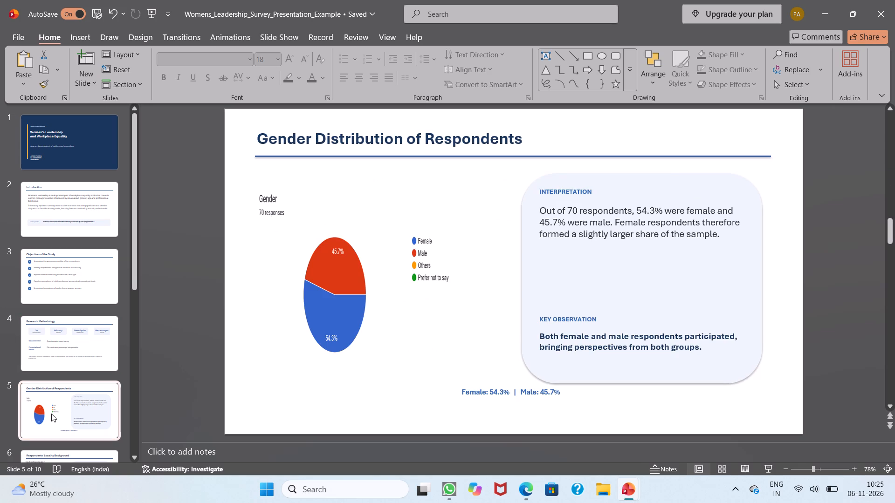
pyautogui.click(64, 454)
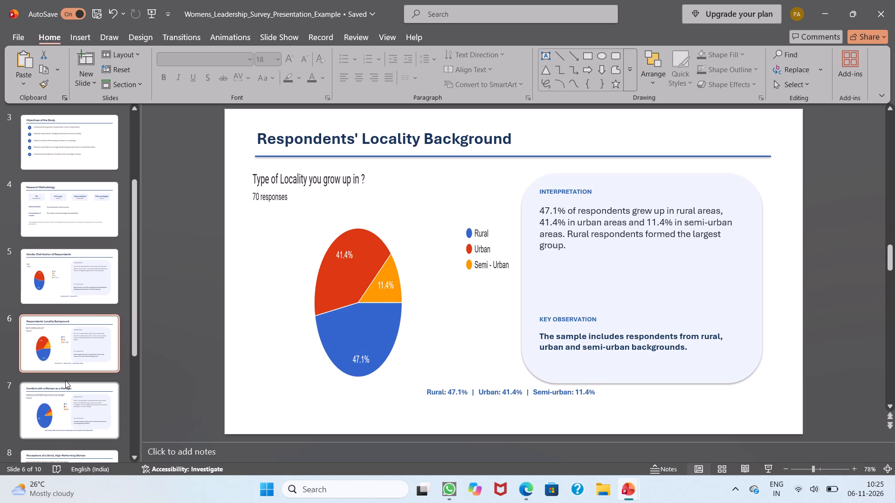
pyautogui.click(69, 404)
pyautogui.scroll(-1, 69, 404)
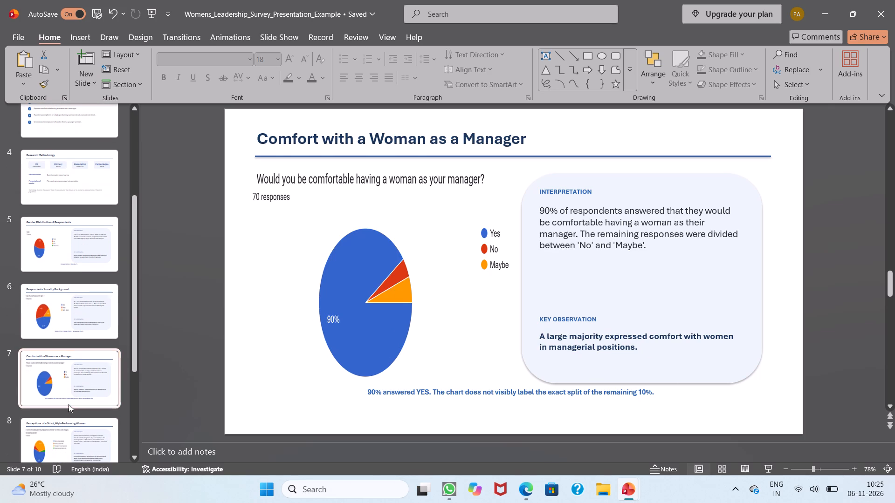
pyautogui.click(66, 425)
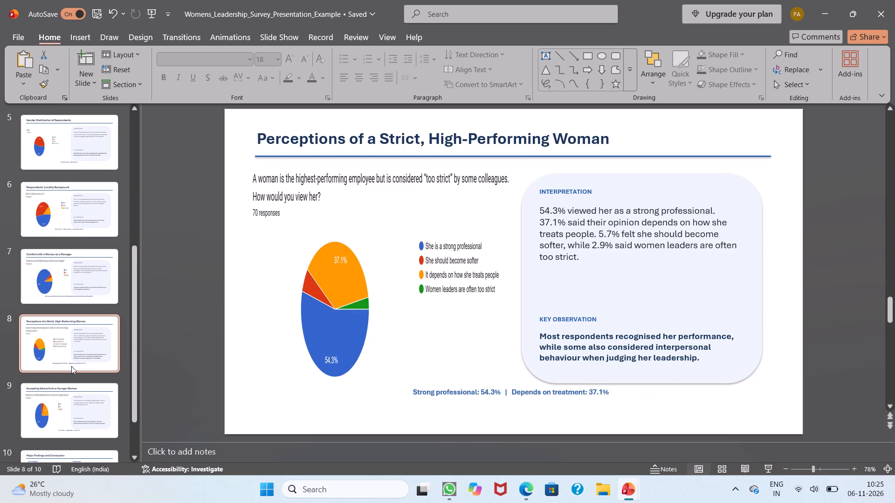
pyautogui.click(73, 356)
pyautogui.click(76, 347)
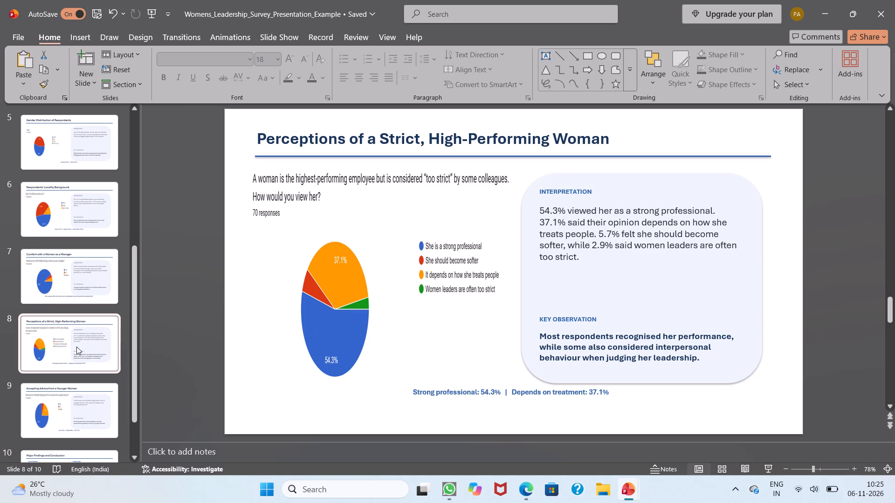
pyautogui.click(81, 291)
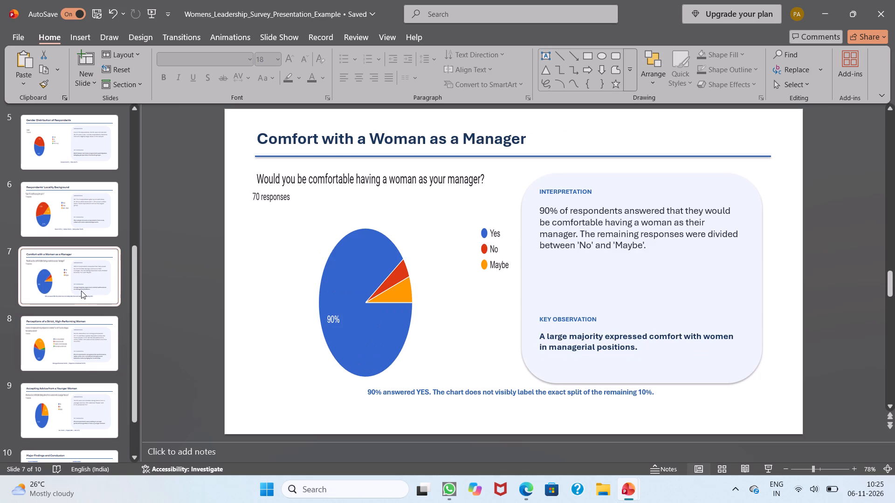
pyautogui.click(69, 355)
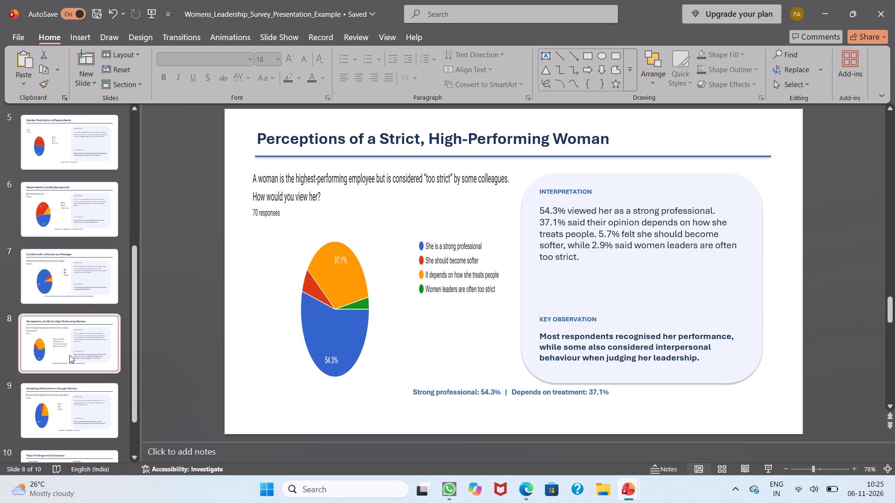
pyautogui.click(80, 401)
pyautogui.scroll(-1, 80, 401)
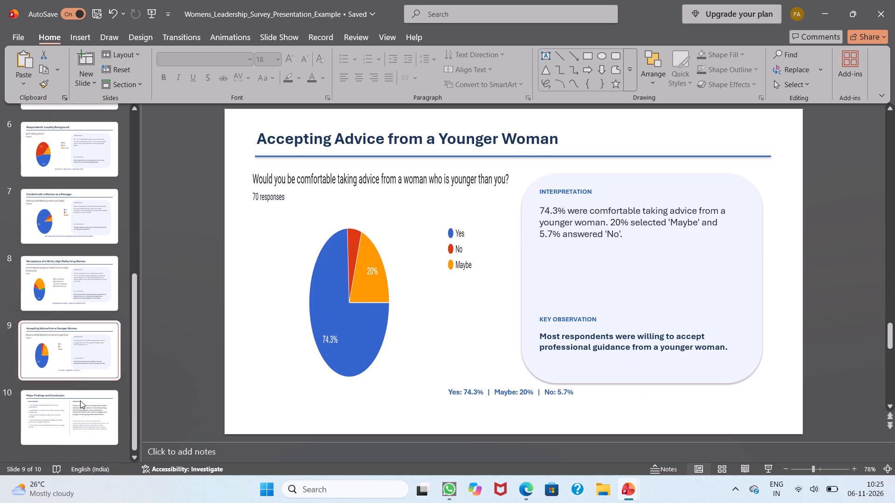
pyautogui.click(83, 397)
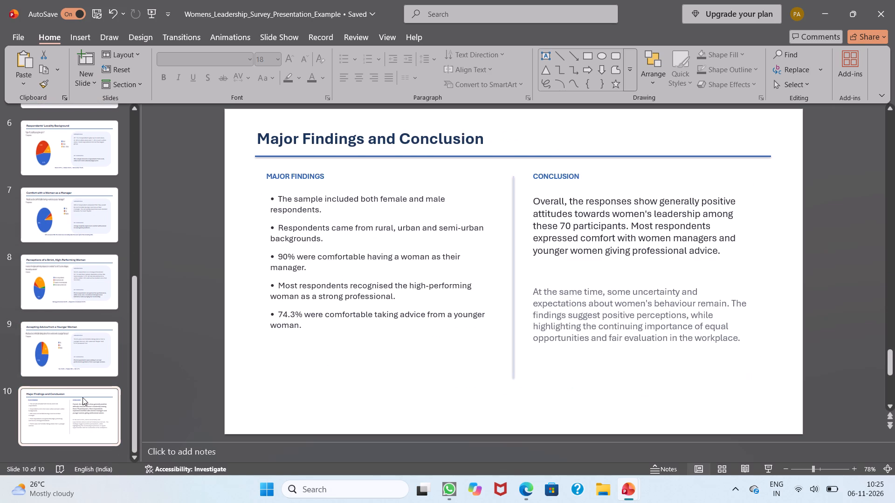
pyautogui.scroll(-2, 83, 397)
pyautogui.scroll(9, 83, 397)
pyautogui.click(83, 397)
pyautogui.scroll(5, 83, 397)
pyautogui.click(47, 155)
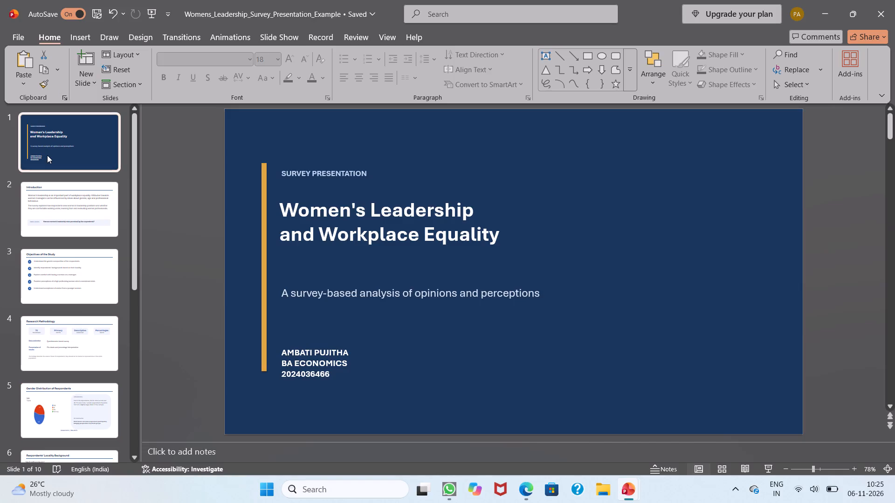
# Begin saving a copy of the finished survey presentation.
pyautogui.click(15, 33)
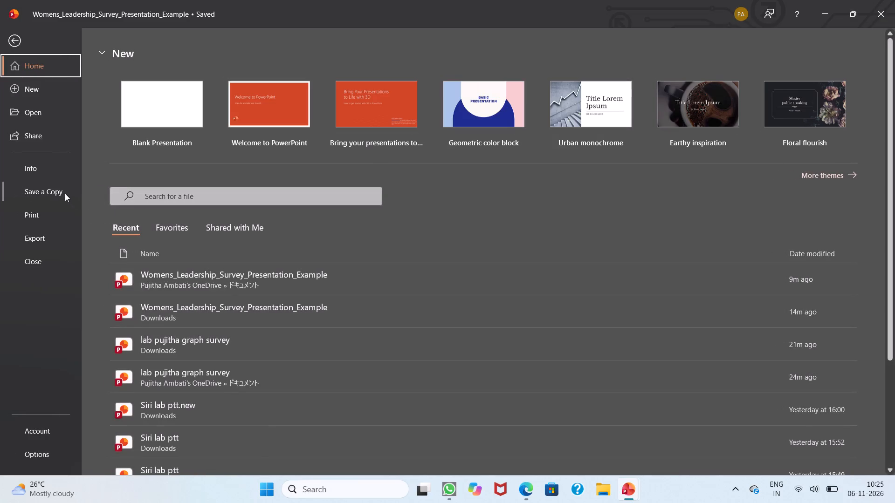
# Save a copy of the presentation in the Downloads folder under the file name SURVEY LAB PPT.
pyautogui.click(65, 193)
pyautogui.click(414, 169)
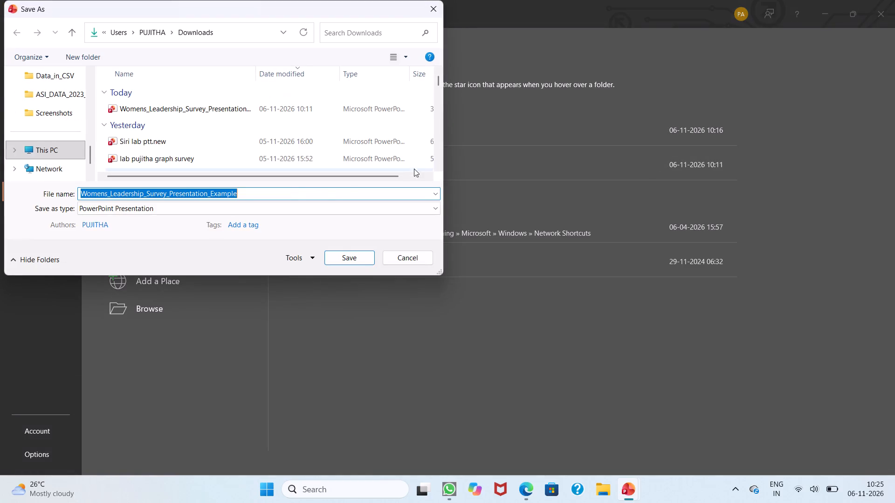
pyautogui.click(290, 189)
pyautogui.press('BackSpace')
pyautogui.press('BackSpace')
pyautogui.press('BackSpace')
pyautogui.press('BackSpace')
pyautogui.press('BackSpace')
pyautogui.press('BackSpace')
pyautogui.press('BackSpace')
pyautogui.press('BackSpace')
pyautogui.press('BackSpace')
pyautogui.press('BackSpace')
pyautogui.press('BackSpace')
pyautogui.press('BackSpace')
pyautogui.press('BackSpace')
pyautogui.press('BackSpace')
pyautogui.press('BackSpace')
pyautogui.press('BackSpace')
pyautogui.press('BackSpace')
pyautogui.press('BackSpace')
pyautogui.press('BackSpace')
pyautogui.press('BackSpace')
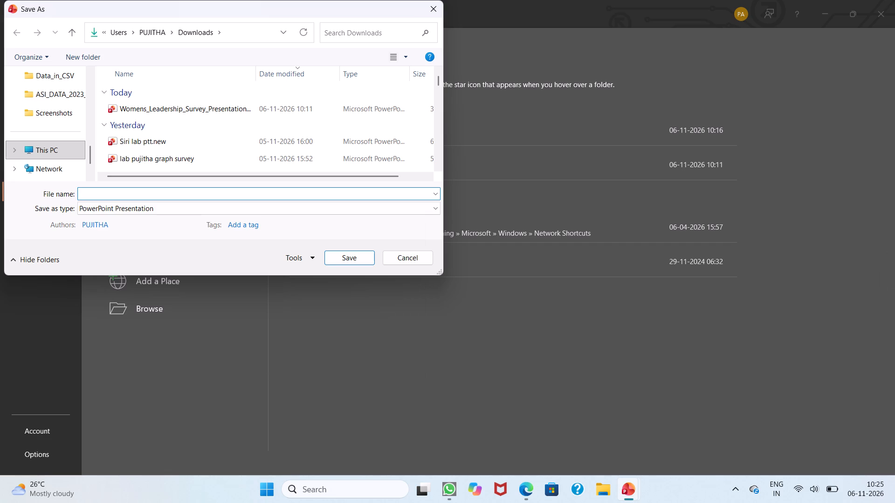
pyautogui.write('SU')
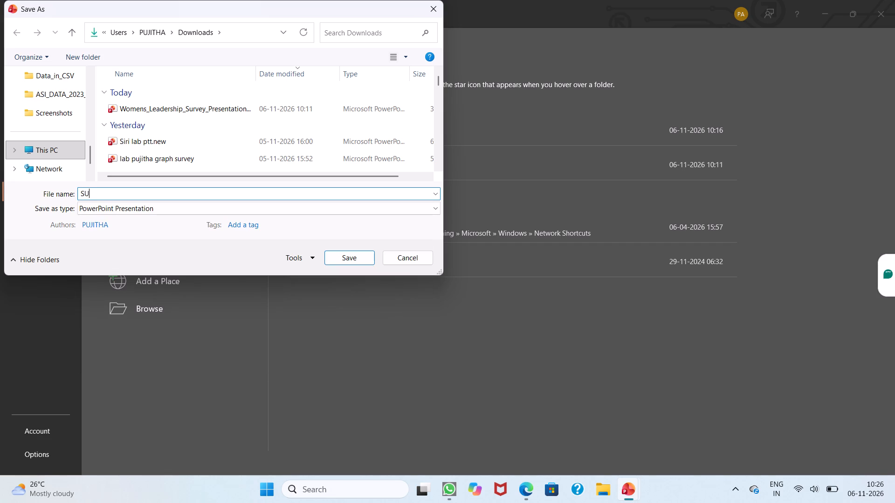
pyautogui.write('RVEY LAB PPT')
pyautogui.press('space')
pyautogui.click(348, 254)
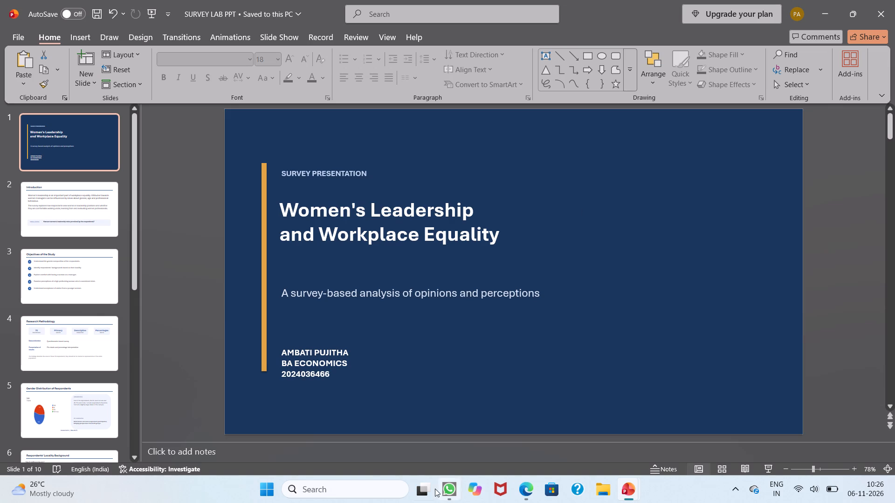
# Switch to WhatsApp Web.
pyautogui.click(450, 495)
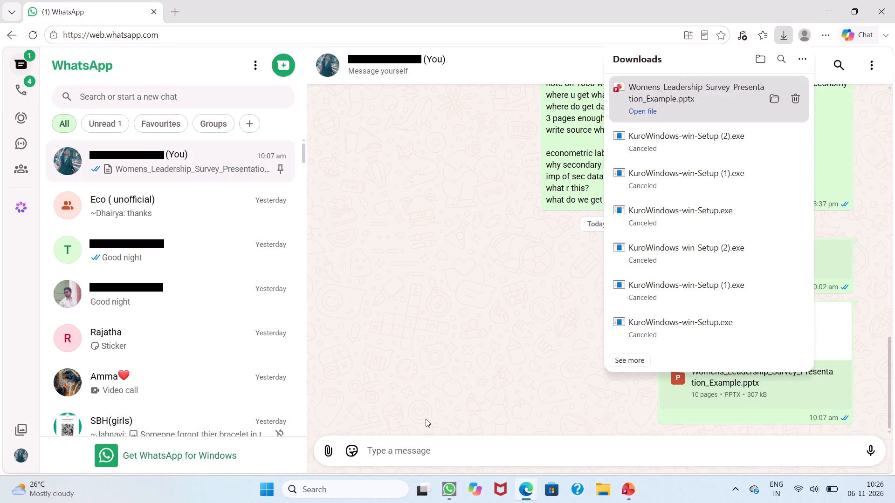